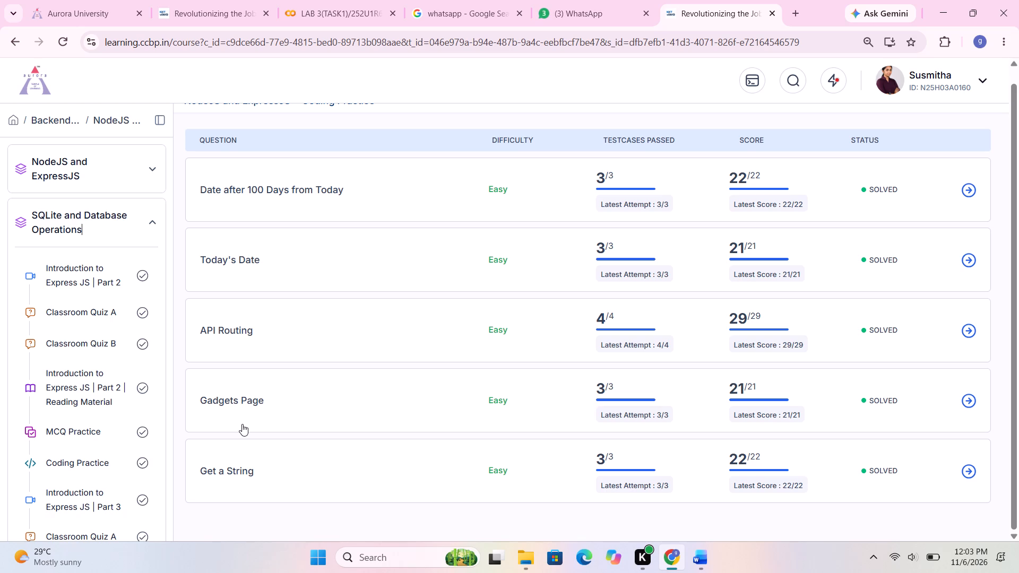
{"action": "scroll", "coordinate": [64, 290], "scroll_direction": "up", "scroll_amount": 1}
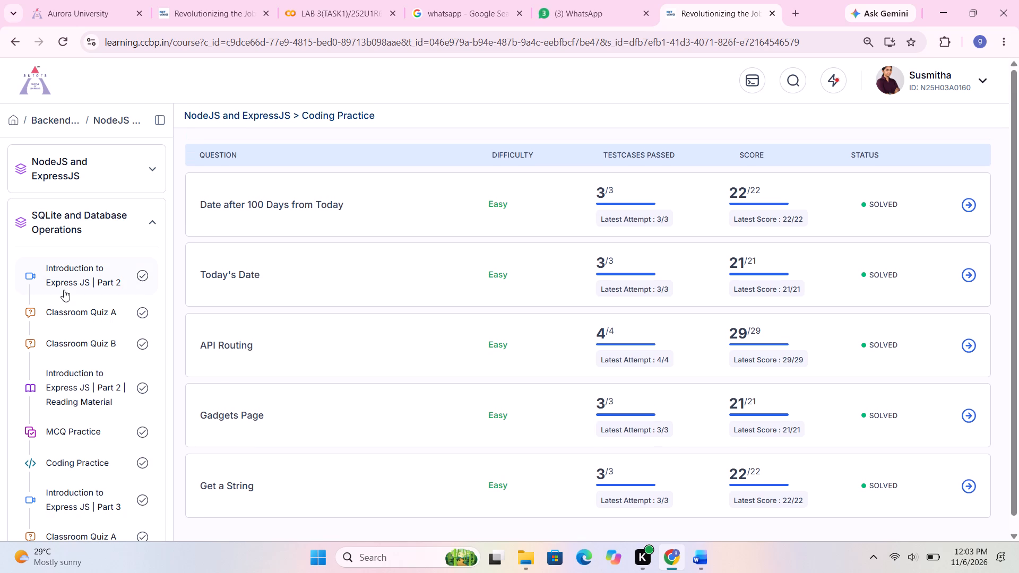
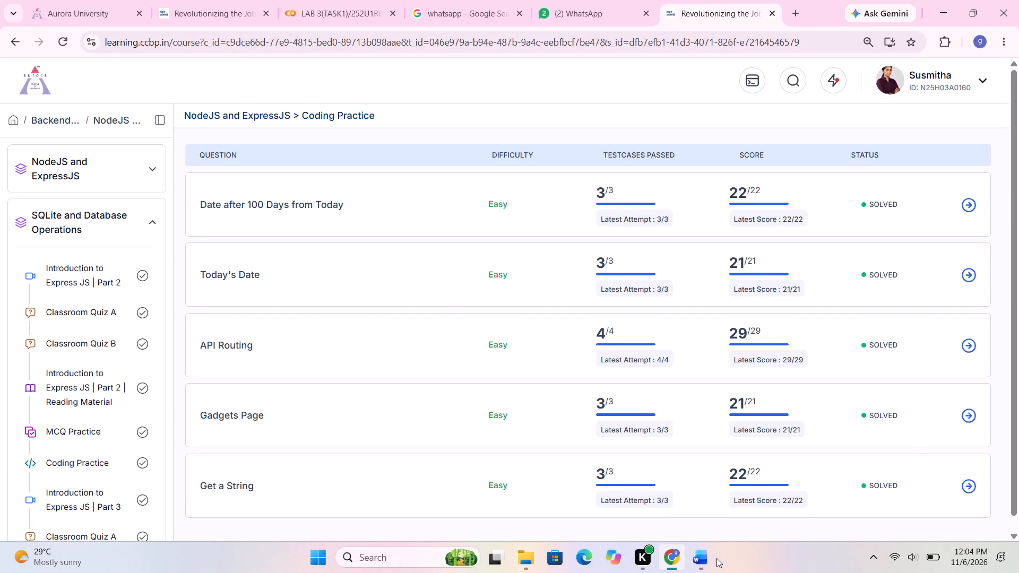
Switch to Word and bring forward Document2, which holds the student and subject details table.
{"action": "left_click", "coordinate": [874, 478]}
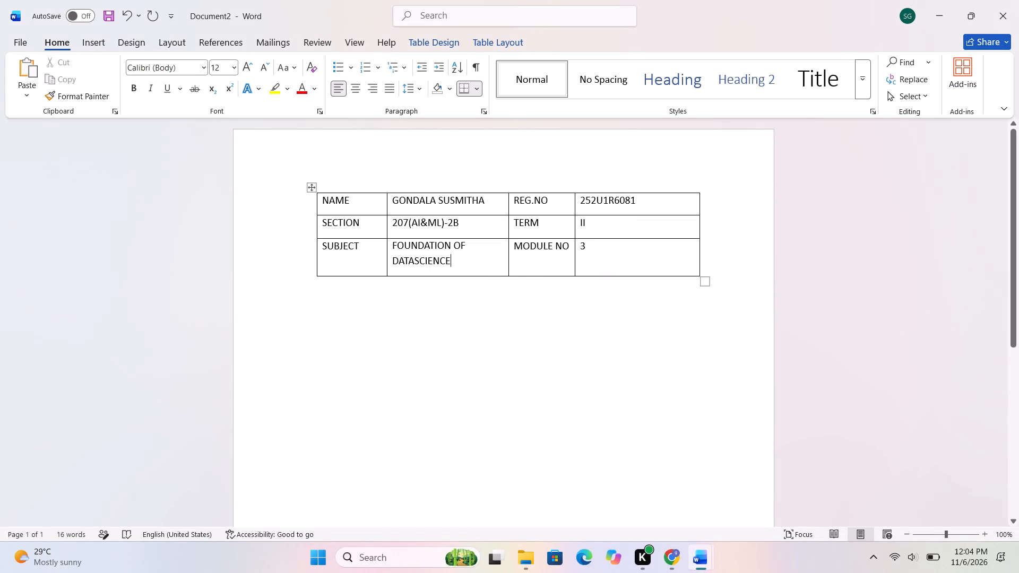
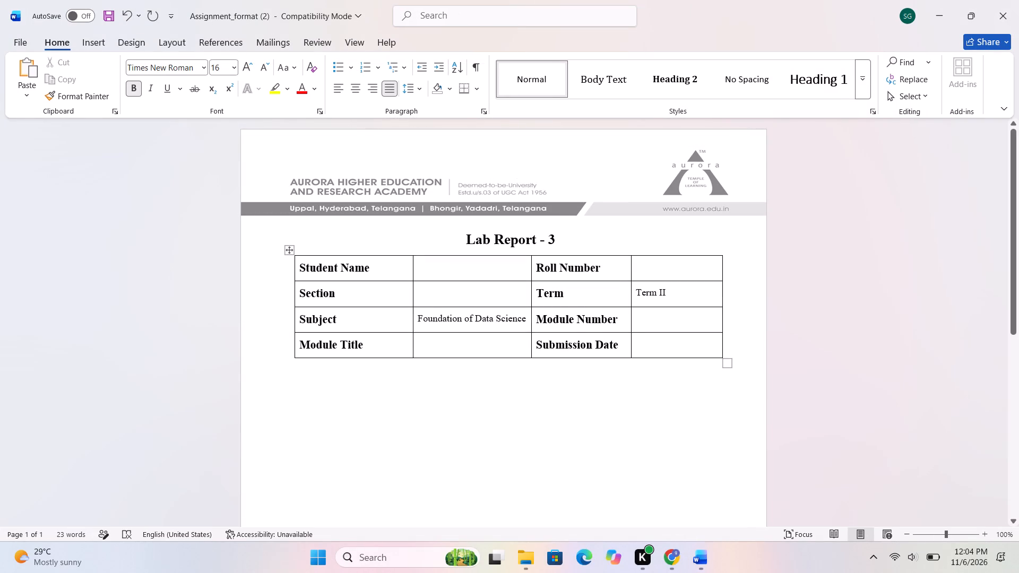
Fill in the student's name and roll number in the Lab Report - 3 details table.
{"action": "left_click", "coordinate": [491, 276]}
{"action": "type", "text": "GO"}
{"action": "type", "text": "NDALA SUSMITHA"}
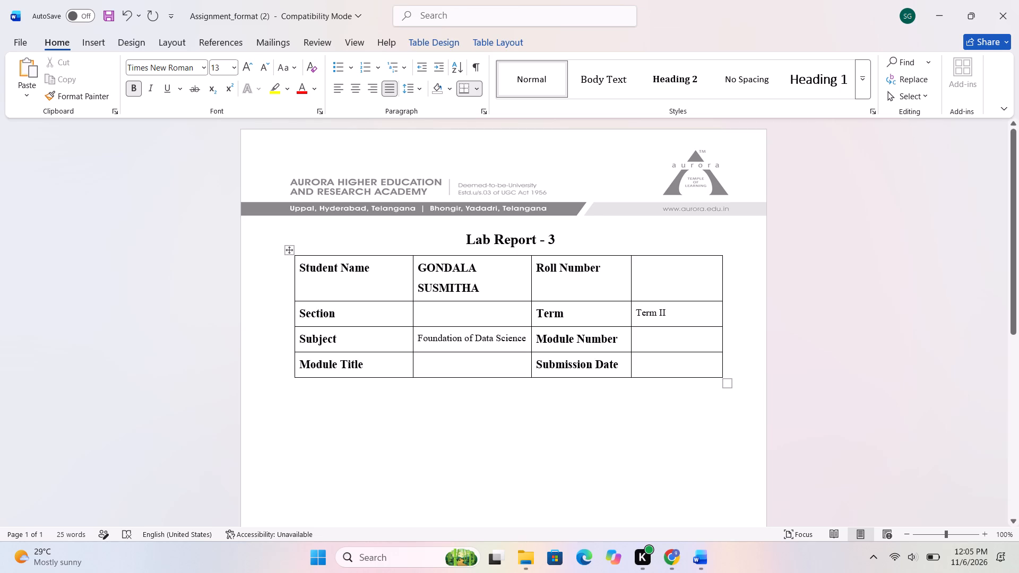
{"action": "double_click", "coordinate": [689, 289]}
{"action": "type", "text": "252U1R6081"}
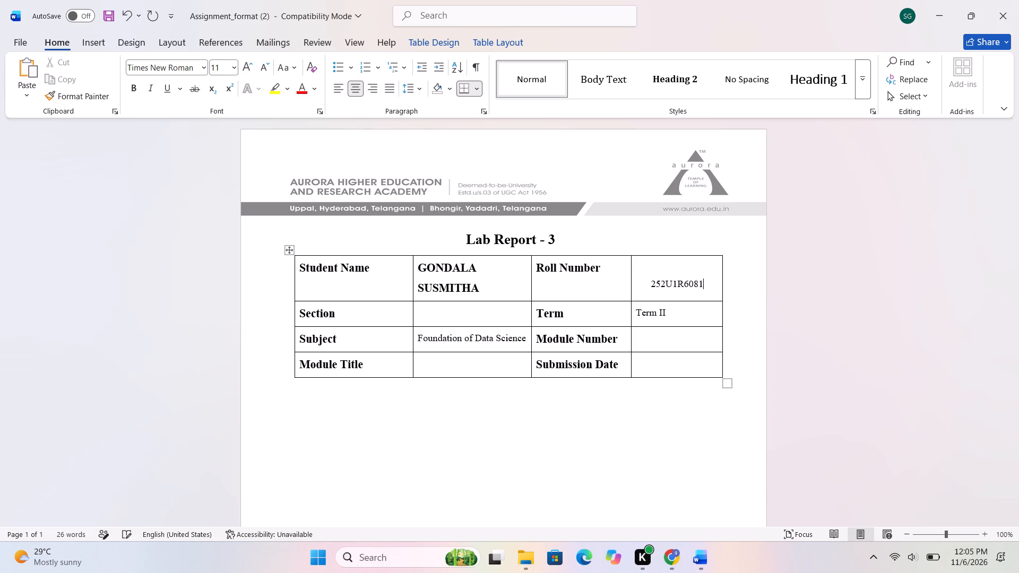
Enter AI&ML-207 as the section and 3 as the module number in the details table.
{"action": "left_click", "coordinate": [476, 311]}
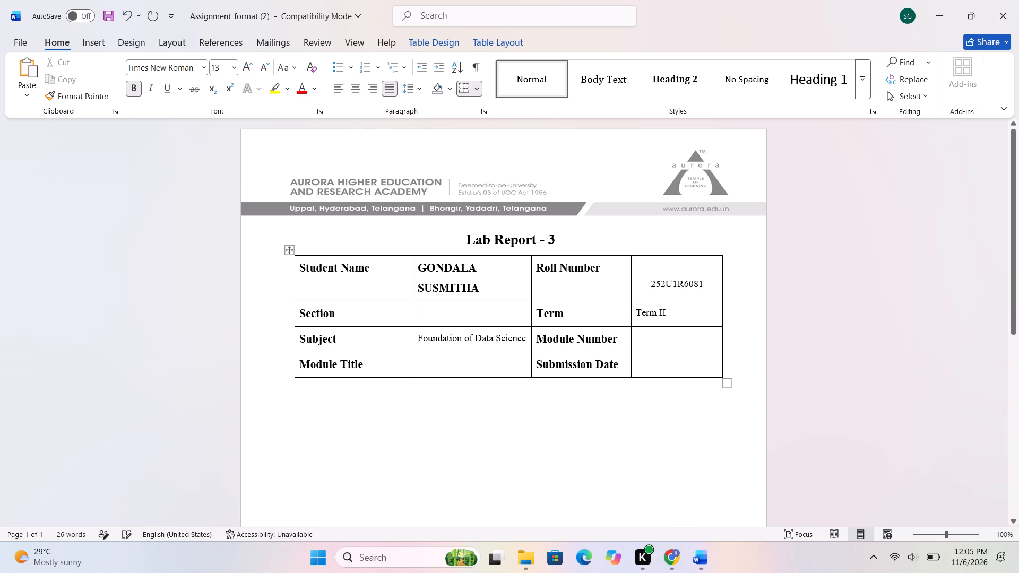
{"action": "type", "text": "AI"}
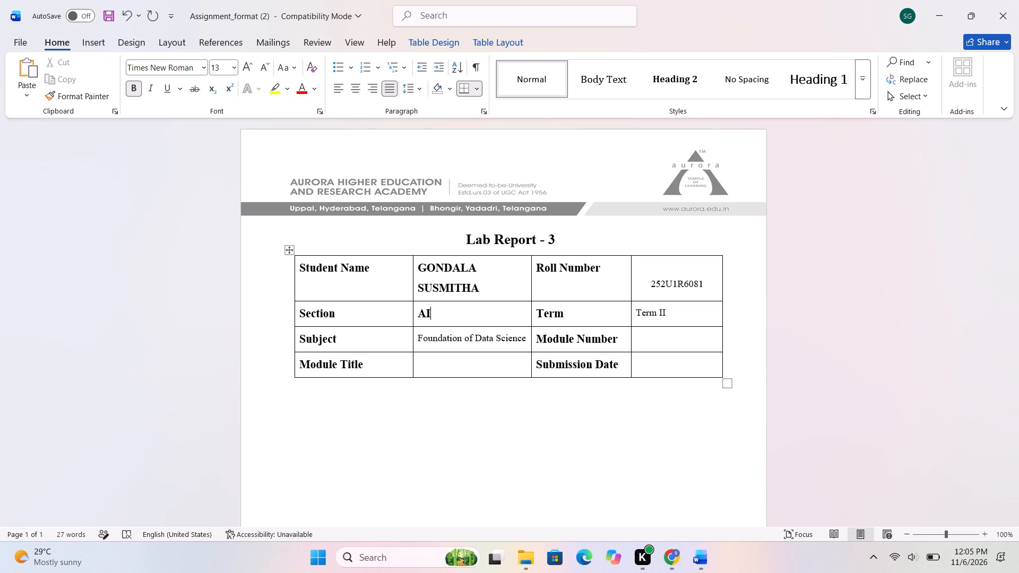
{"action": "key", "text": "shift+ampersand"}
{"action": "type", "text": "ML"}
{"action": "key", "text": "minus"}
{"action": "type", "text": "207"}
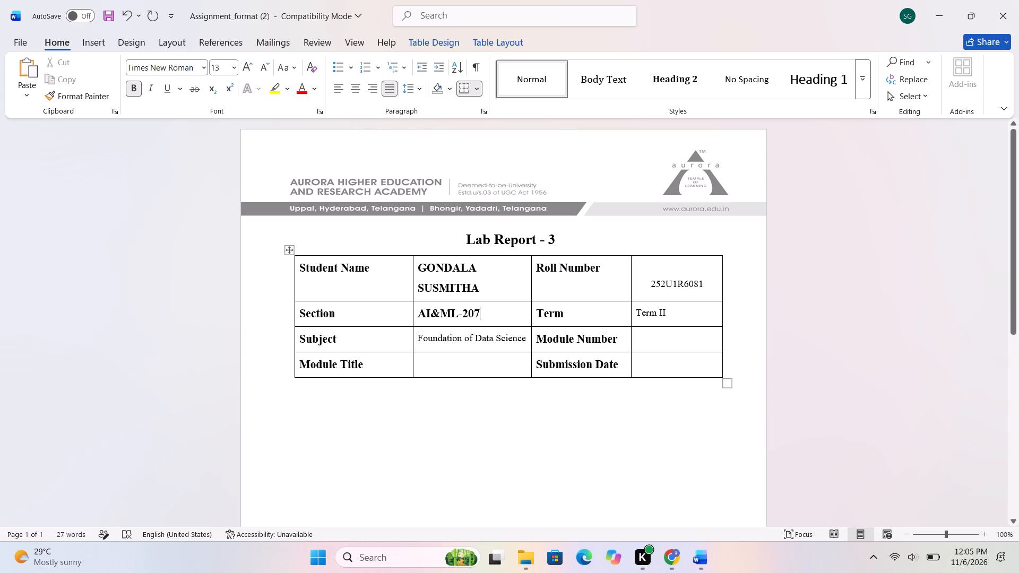
{"action": "left_click", "coordinate": [654, 338]}
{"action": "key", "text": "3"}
Begin filling in the empty Module Title cell of the details table.
{"action": "left_click", "coordinate": [465, 364]}
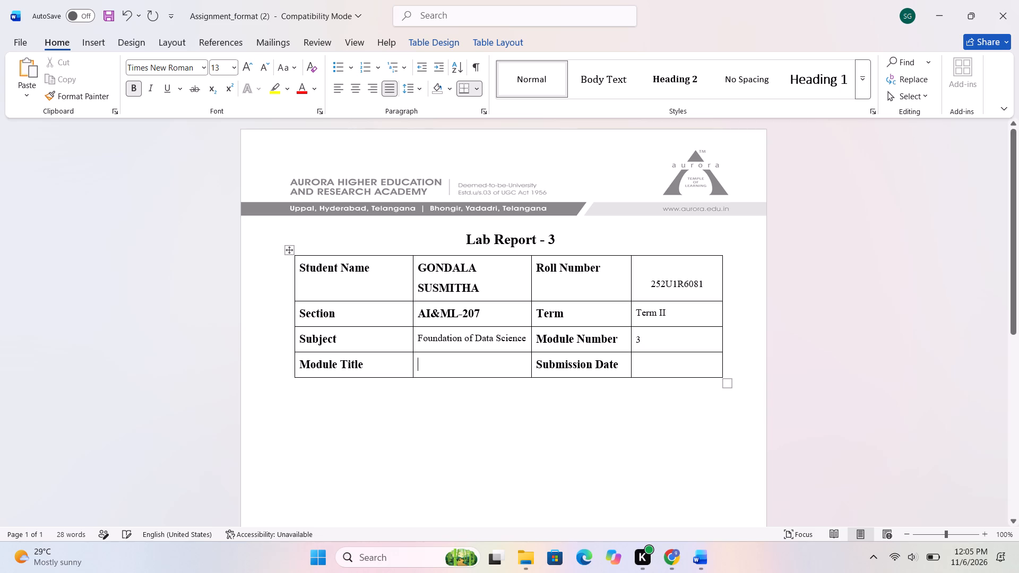
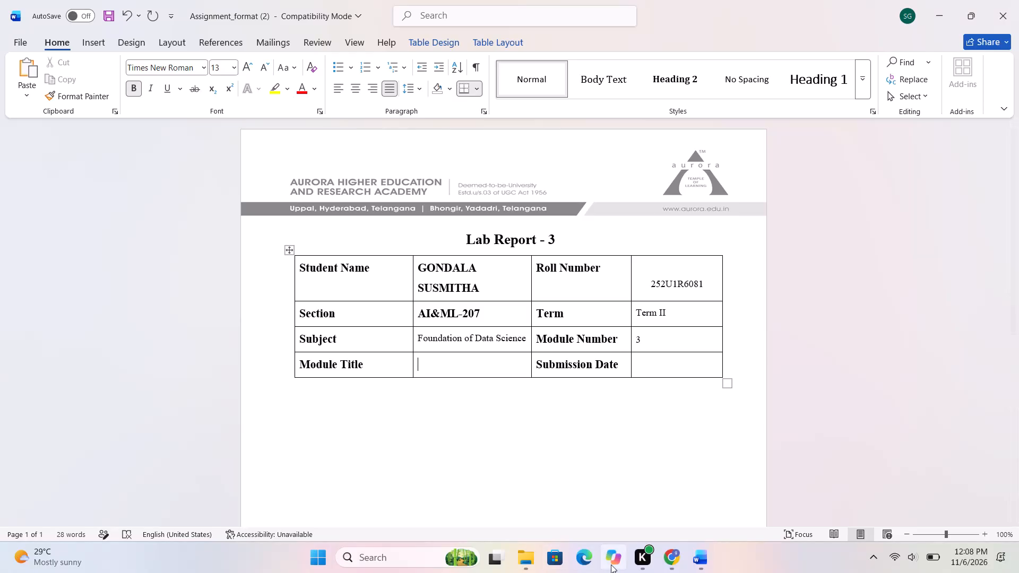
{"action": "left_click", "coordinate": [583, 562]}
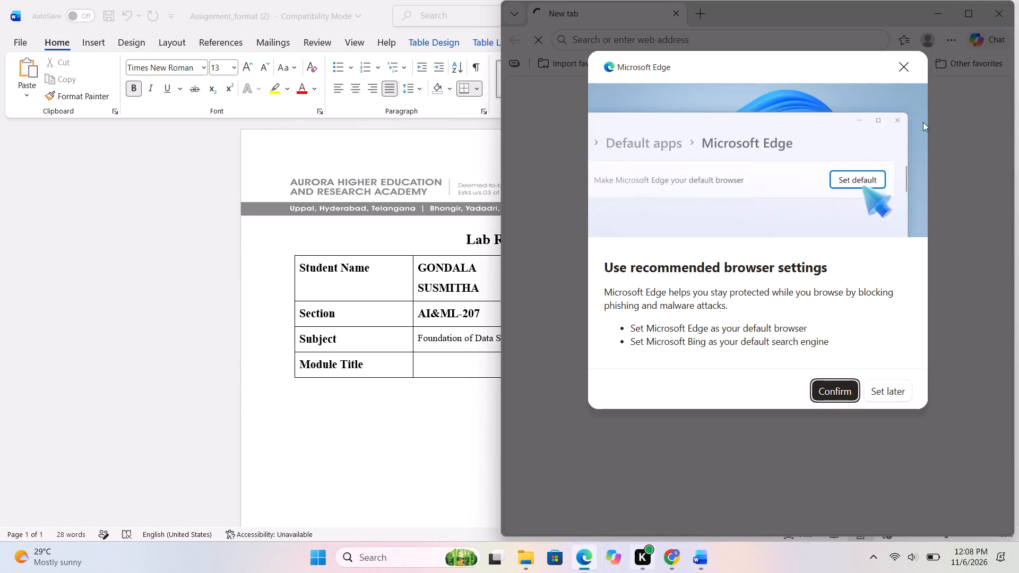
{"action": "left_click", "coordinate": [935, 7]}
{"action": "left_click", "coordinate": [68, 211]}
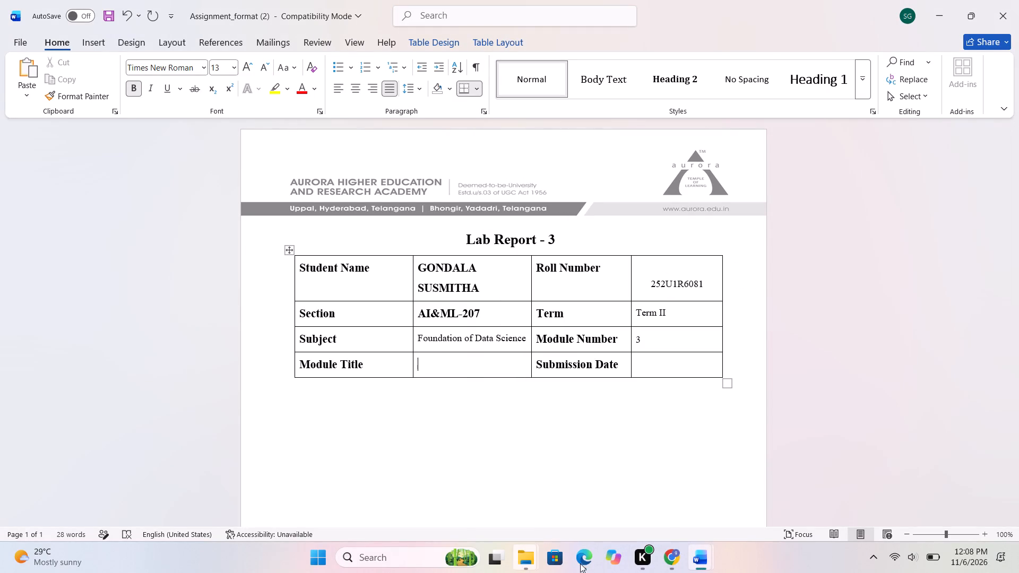
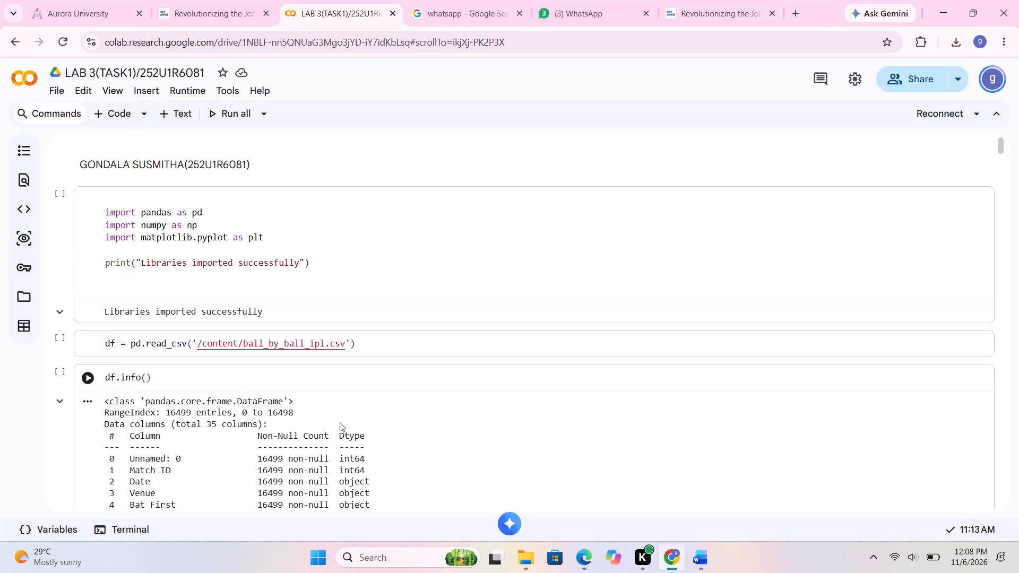
Capture a full-width snip of the LAB 3(TASK1) Colab notebook, from its title down to the start of the df.info() output.
{"action": "key", "text": "Print"}
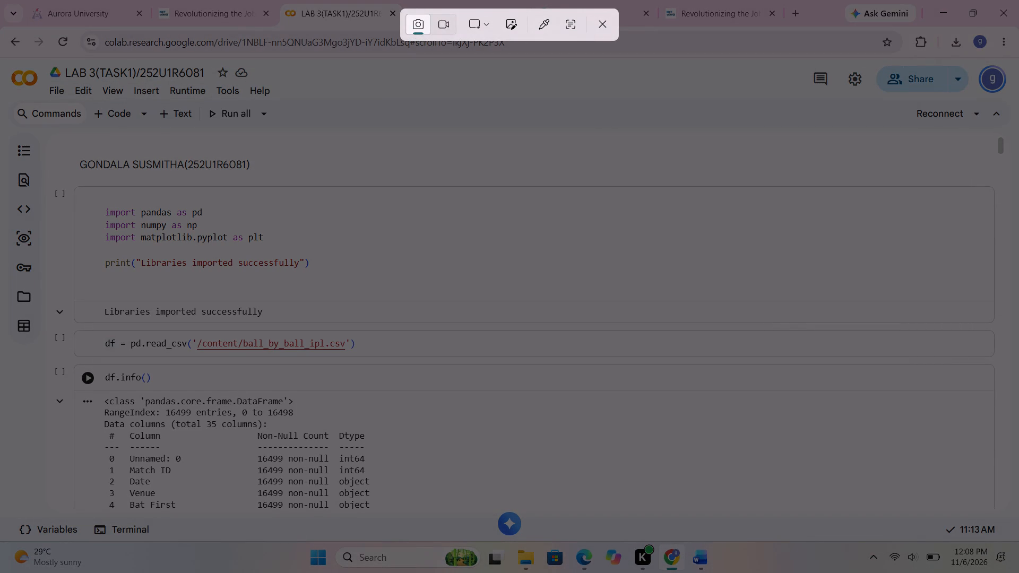
{"action": "left_click_drag", "start_coordinate": [0, 56], "coordinate": [373, 505]}
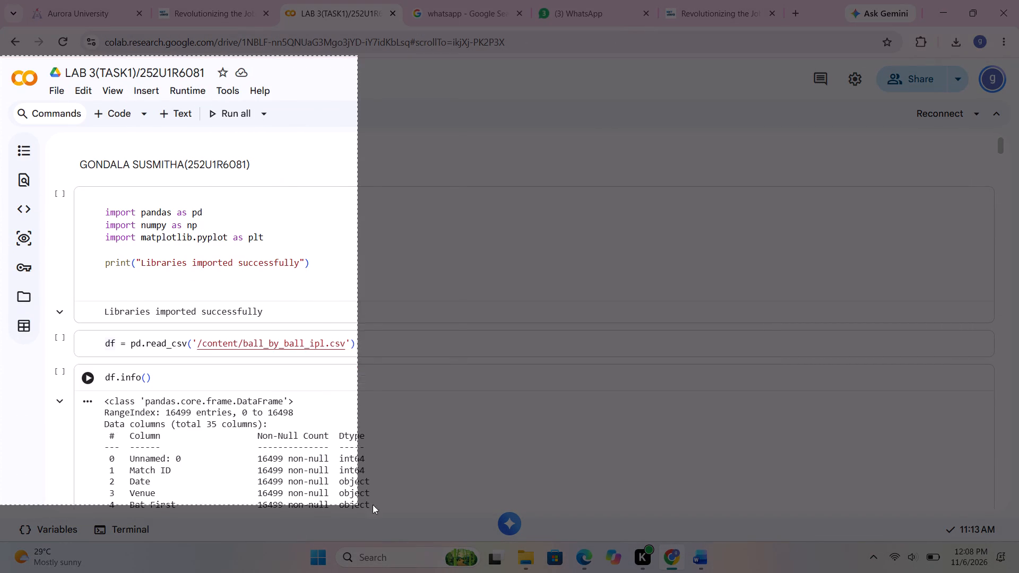
{"action": "left_click_drag", "start_coordinate": [373, 505], "coordinate": [643, 510]}
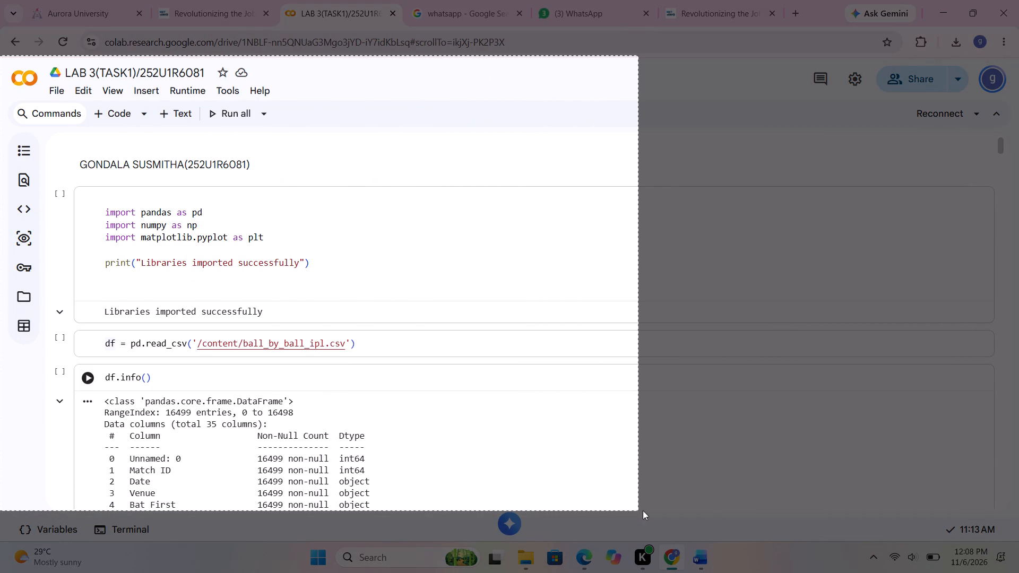
{"action": "left_click_drag", "start_coordinate": [643, 510], "coordinate": [827, 510]}
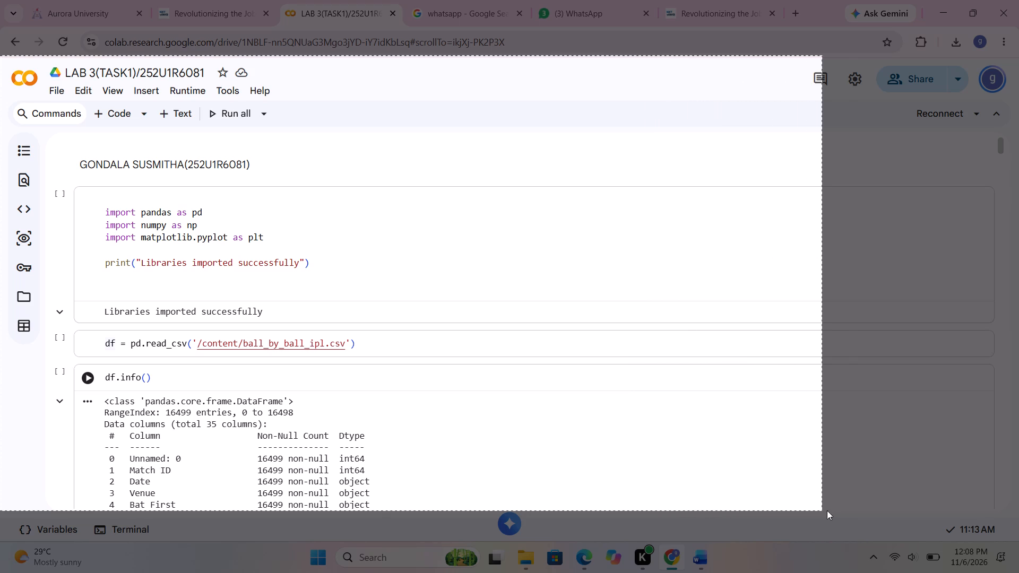
{"action": "left_click_drag", "start_coordinate": [827, 510], "coordinate": [1006, 510]}
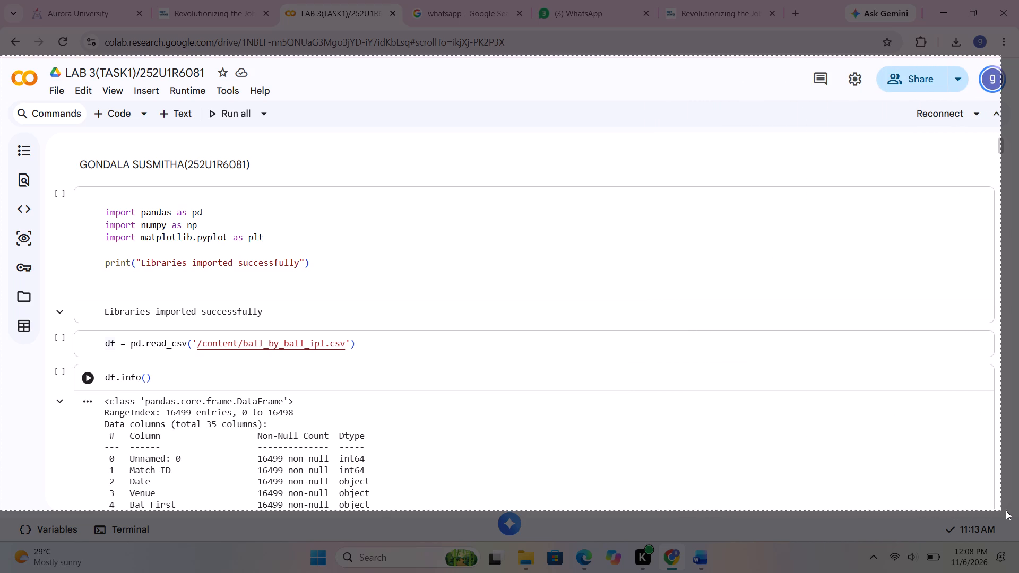
{"action": "left_click_drag", "start_coordinate": [1006, 510], "coordinate": [1018, 507]}
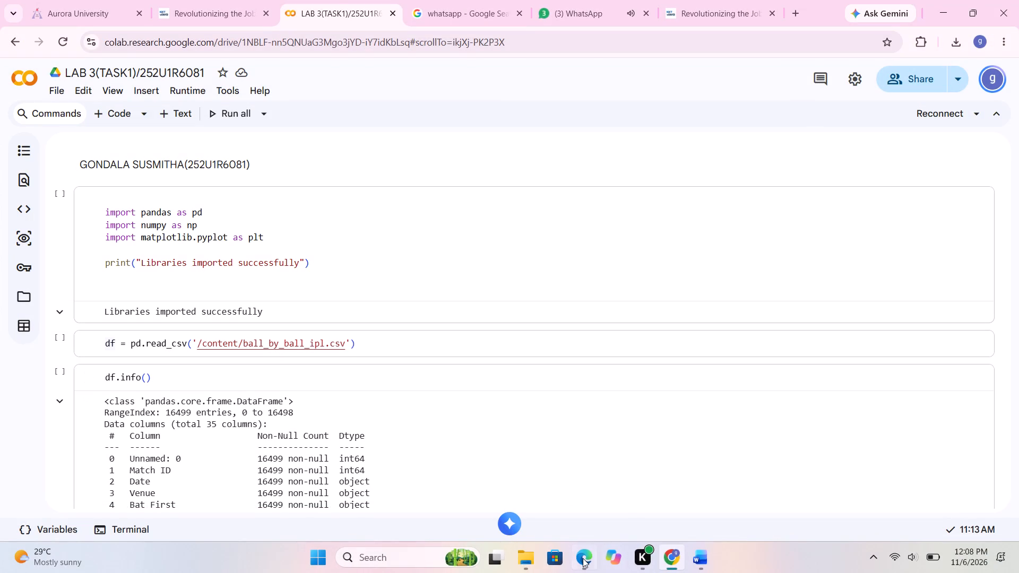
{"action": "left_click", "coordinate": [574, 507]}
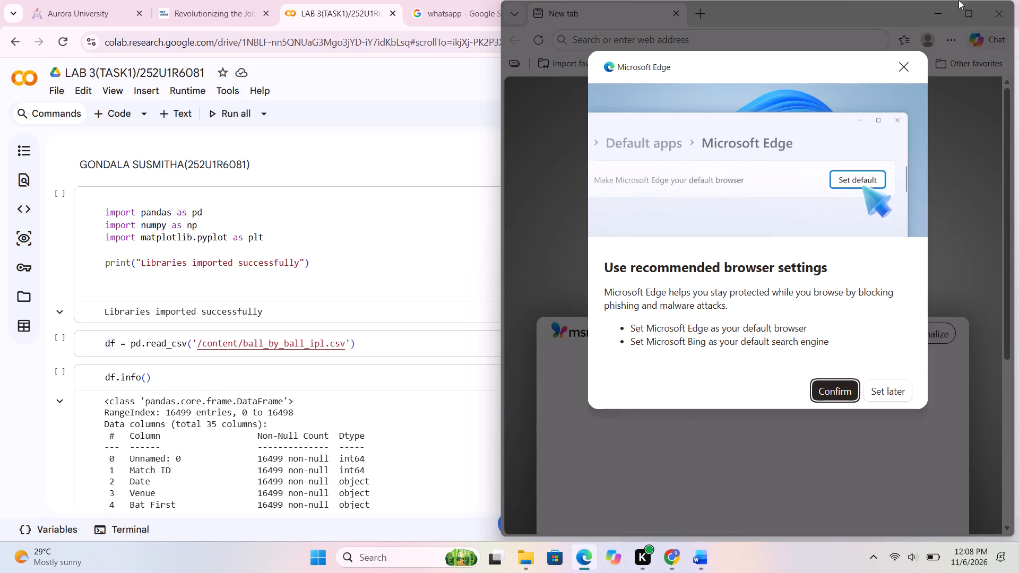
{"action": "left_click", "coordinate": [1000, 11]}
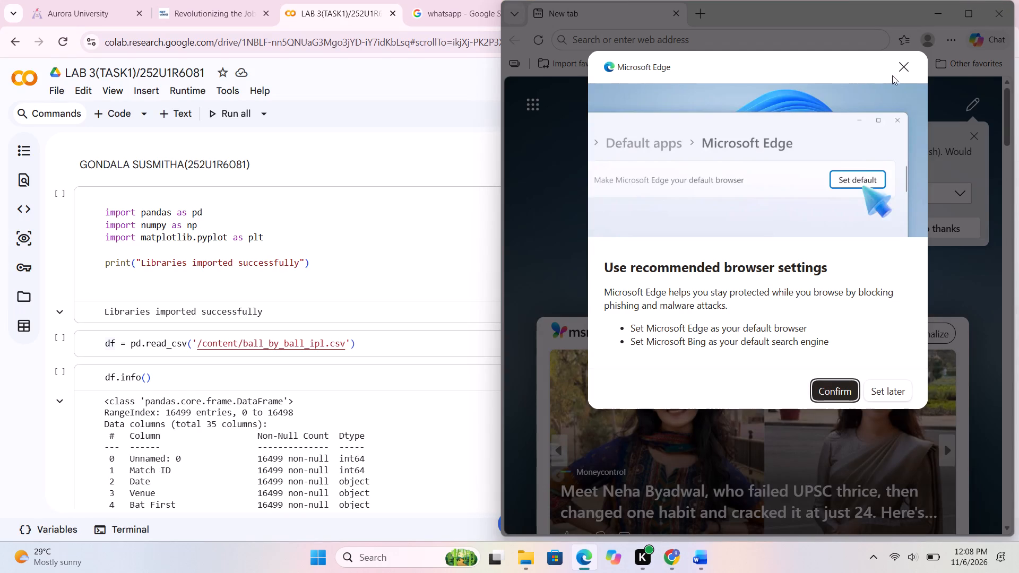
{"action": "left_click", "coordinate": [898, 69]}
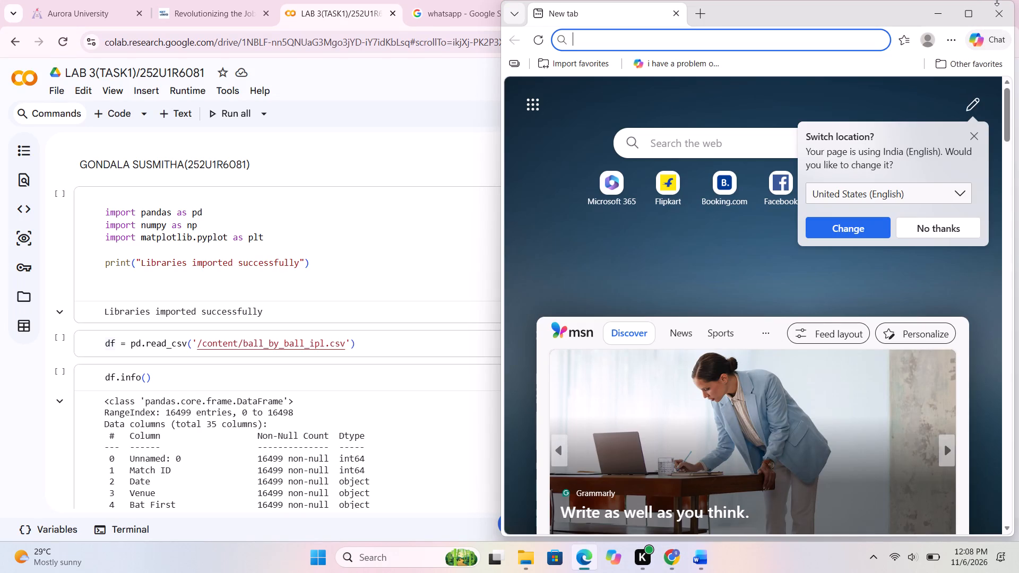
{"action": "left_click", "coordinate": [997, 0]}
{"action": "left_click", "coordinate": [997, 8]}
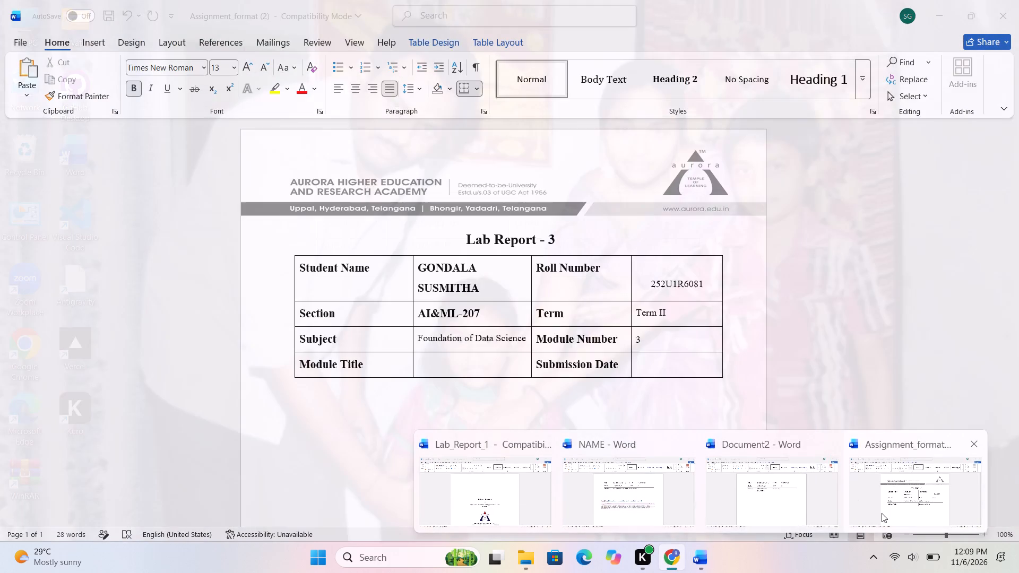
Switch to the Assignment_format (2) document in Word and paste the notebook snip below the lab report's details table.
{"action": "left_click", "coordinate": [882, 513]}
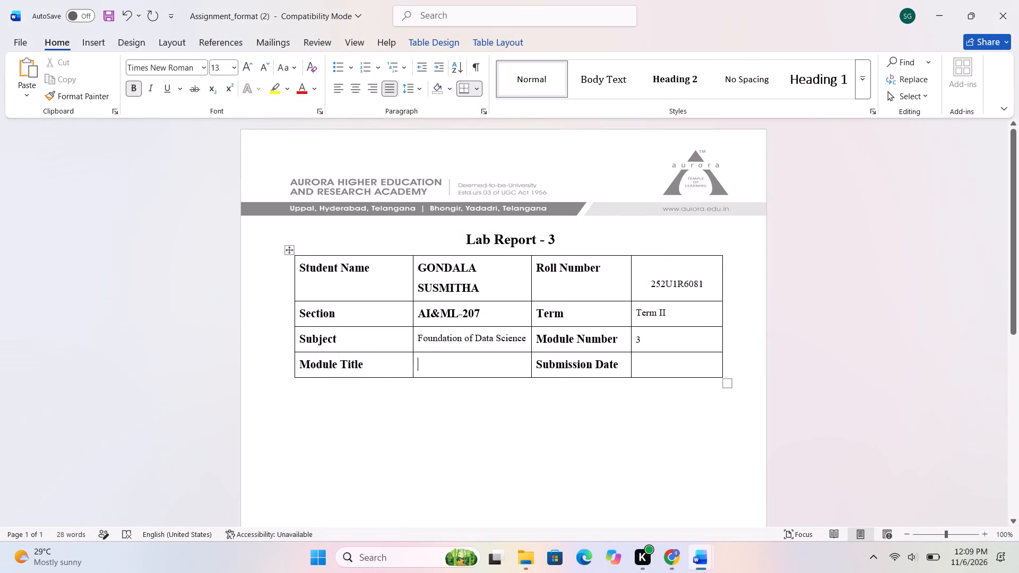
{"action": "left_click", "coordinate": [330, 415]}
{"action": "key", "text": "ctrl+v"}
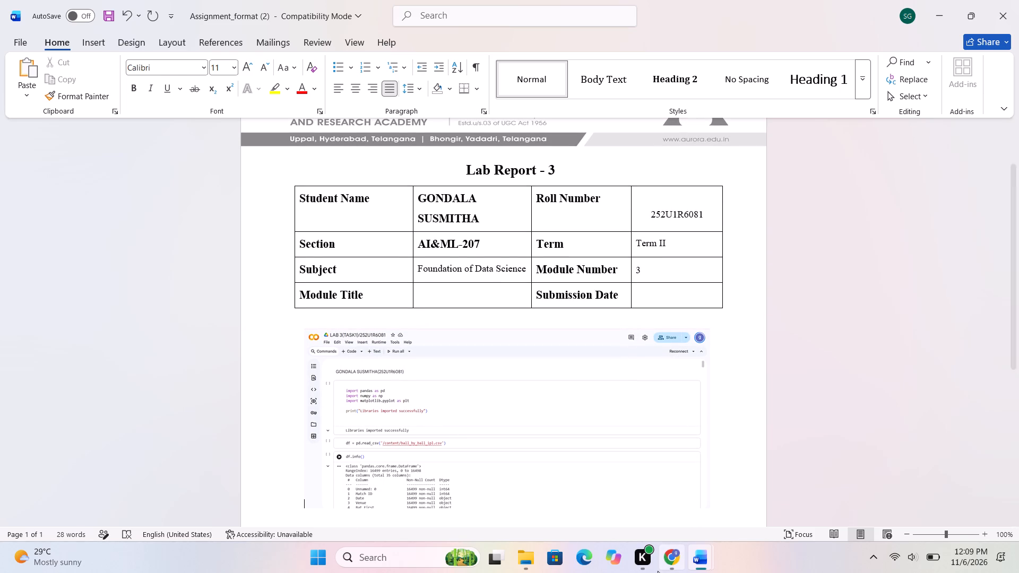
Return to the Colab notebook in Chrome and capture a full-width snip of the remaining df.info() output, down to the dtypes line.
{"action": "left_click", "coordinate": [666, 507]}
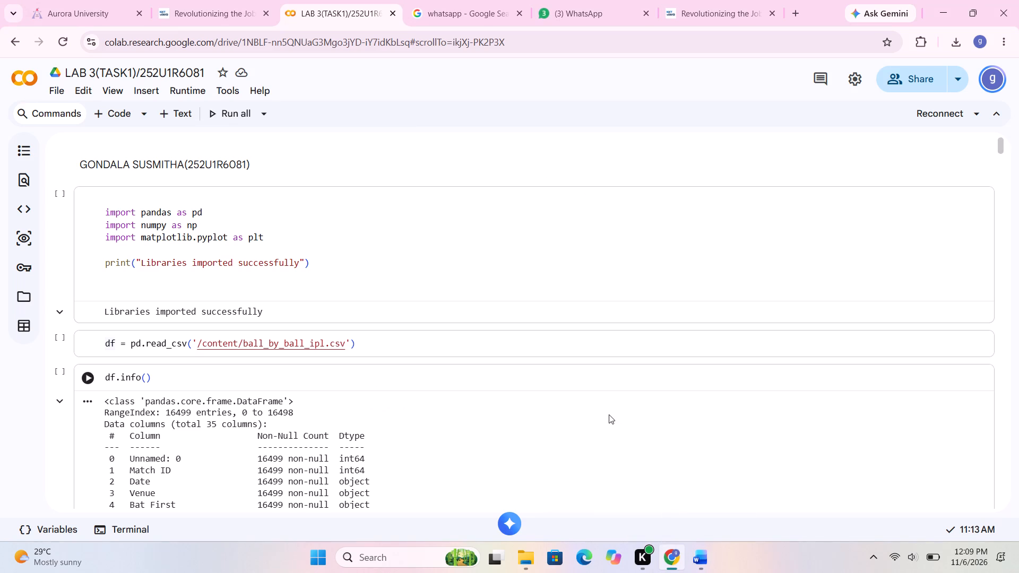
{"action": "scroll", "coordinate": [609, 414], "scroll_direction": "down", "scroll_amount": 4}
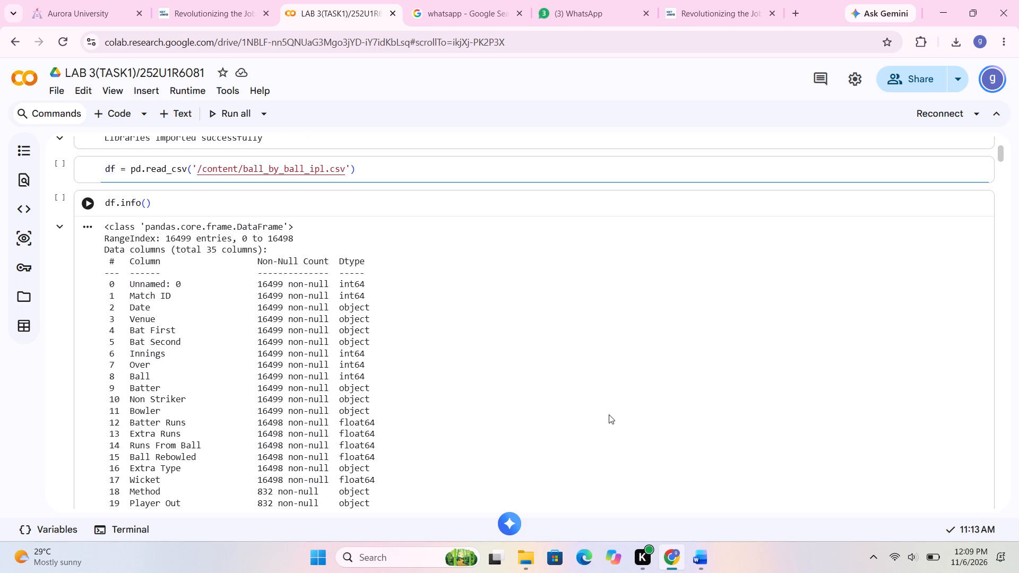
{"action": "scroll", "coordinate": [609, 414], "scroll_direction": "up", "scroll_amount": 7}
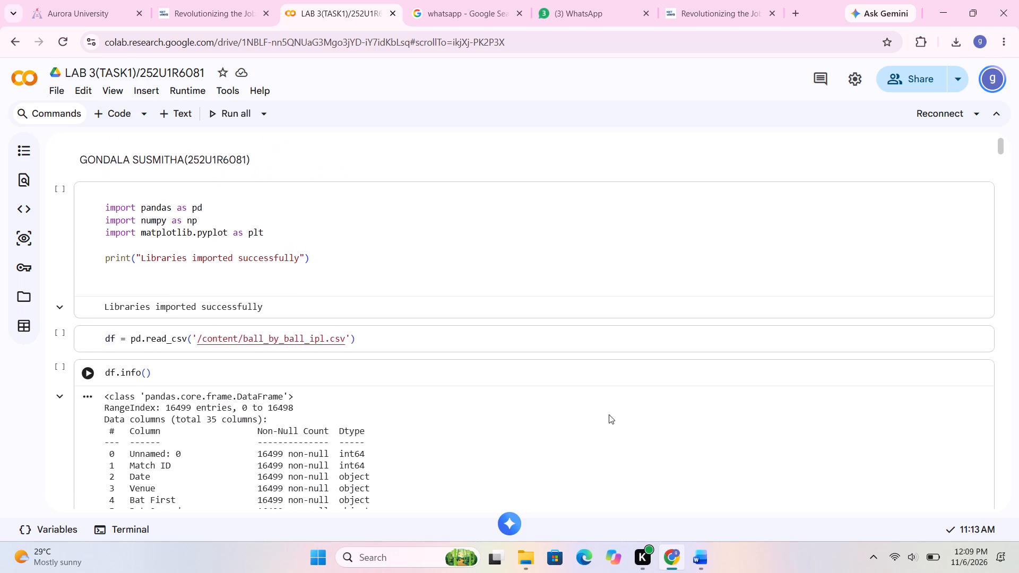
{"action": "scroll", "coordinate": [609, 414], "scroll_direction": "down", "scroll_amount": 3}
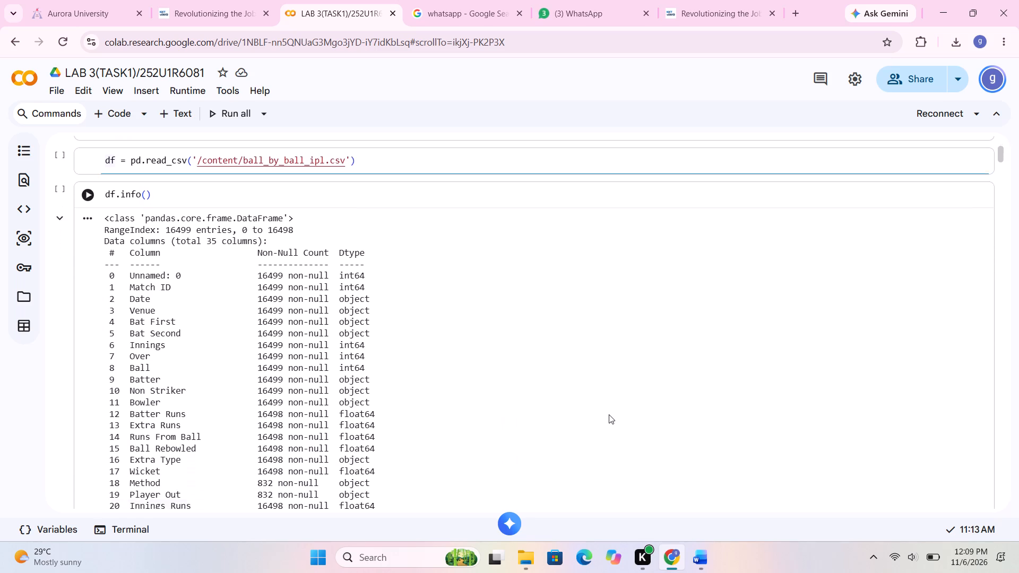
{"action": "scroll", "coordinate": [609, 414], "scroll_direction": "down", "scroll_amount": 3}
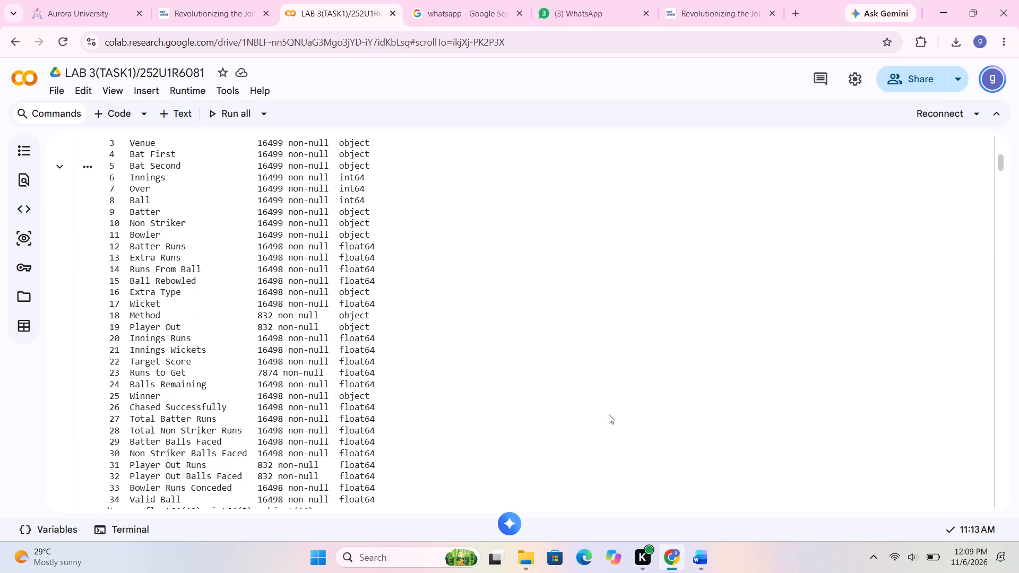
{"action": "scroll", "coordinate": [609, 414], "scroll_direction": "down", "scroll_amount": 1}
{"action": "key", "text": "Print"}
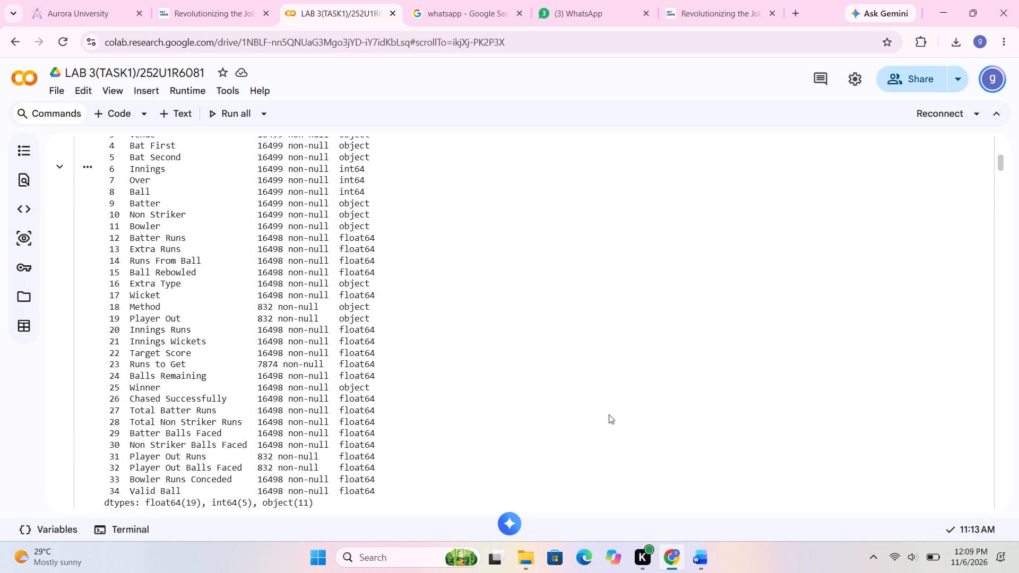
{"action": "left_click_drag", "start_coordinate": [0, 58], "coordinate": [22, 81]}
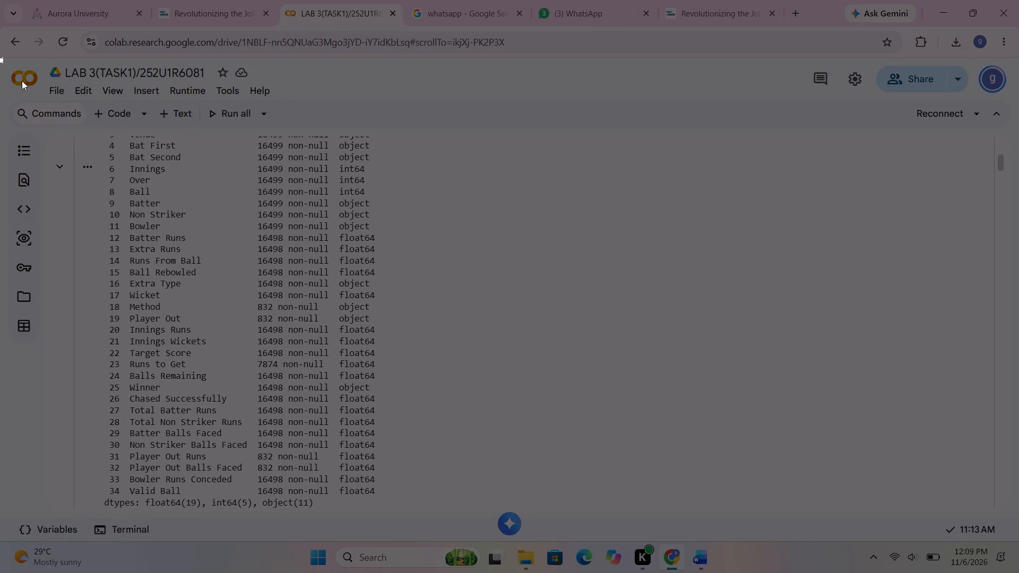
{"action": "left_click_drag", "start_coordinate": [22, 81], "coordinate": [507, 489]}
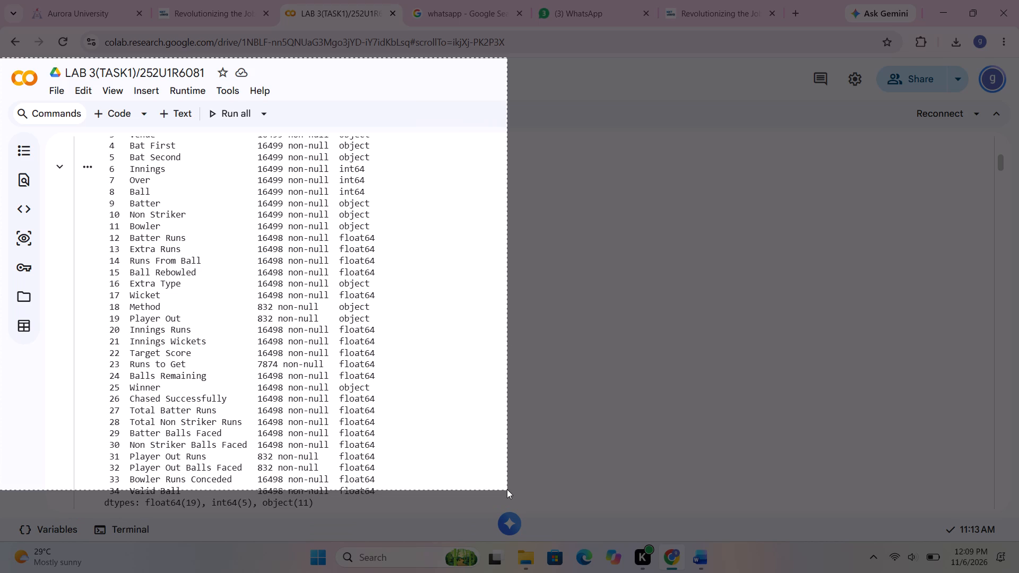
{"action": "left_click_drag", "start_coordinate": [507, 489], "coordinate": [693, 513]}
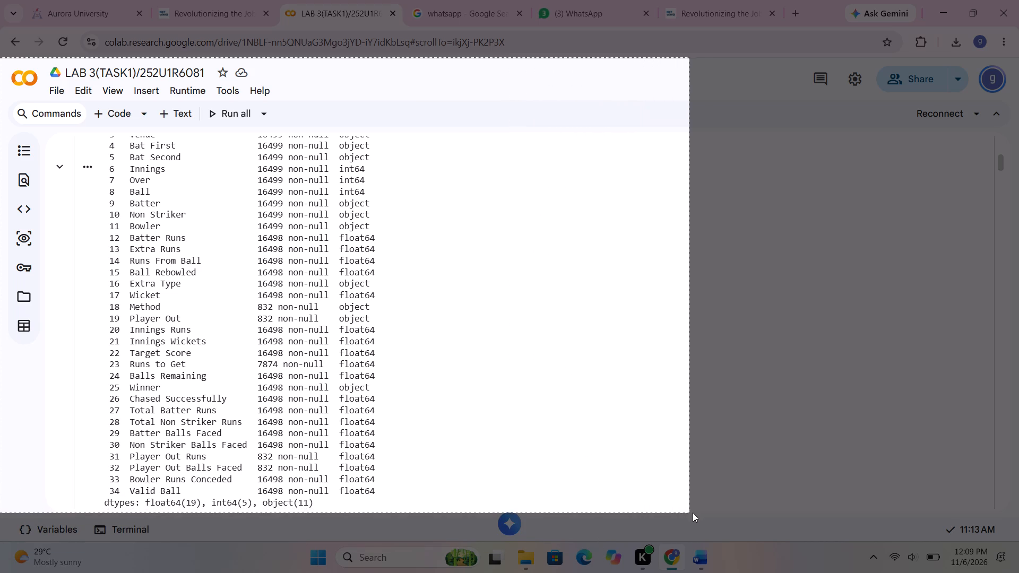
{"action": "left_click_drag", "start_coordinate": [693, 513], "coordinate": [877, 510]}
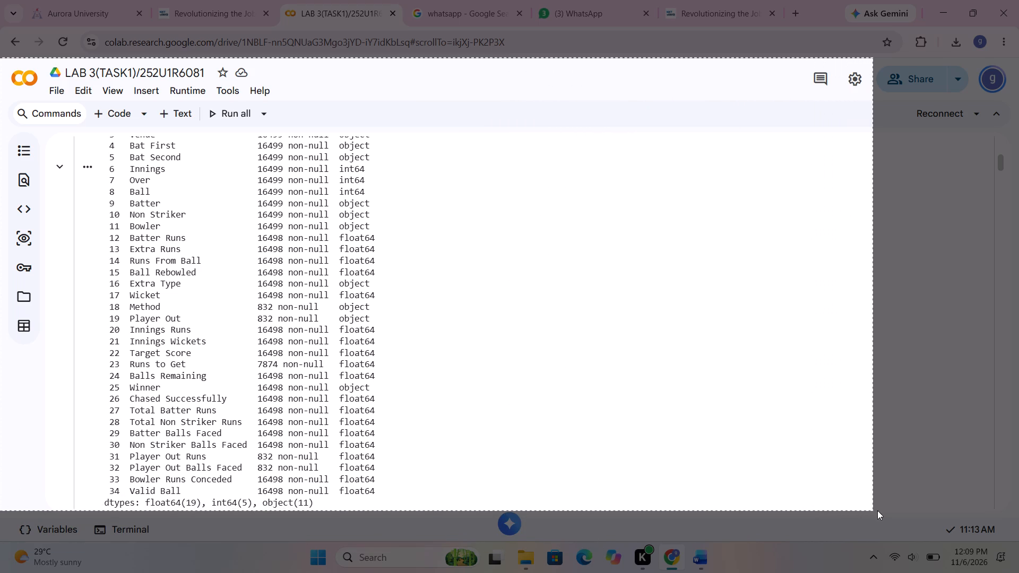
{"action": "left_click_drag", "start_coordinate": [877, 510], "coordinate": [1018, 511]}
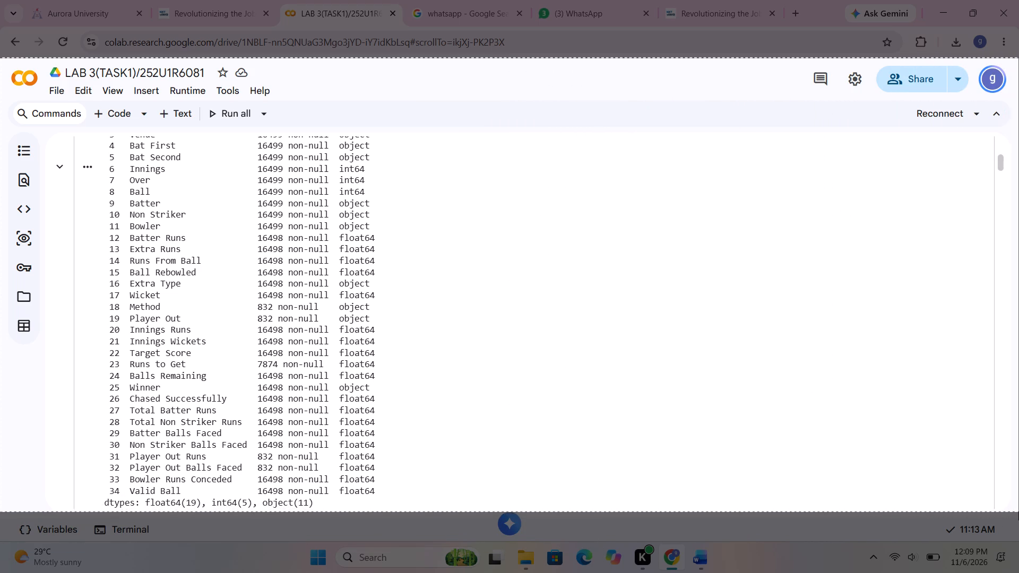
{"action": "left_click_drag", "start_coordinate": [1018, 511], "coordinate": [1018, 508]}
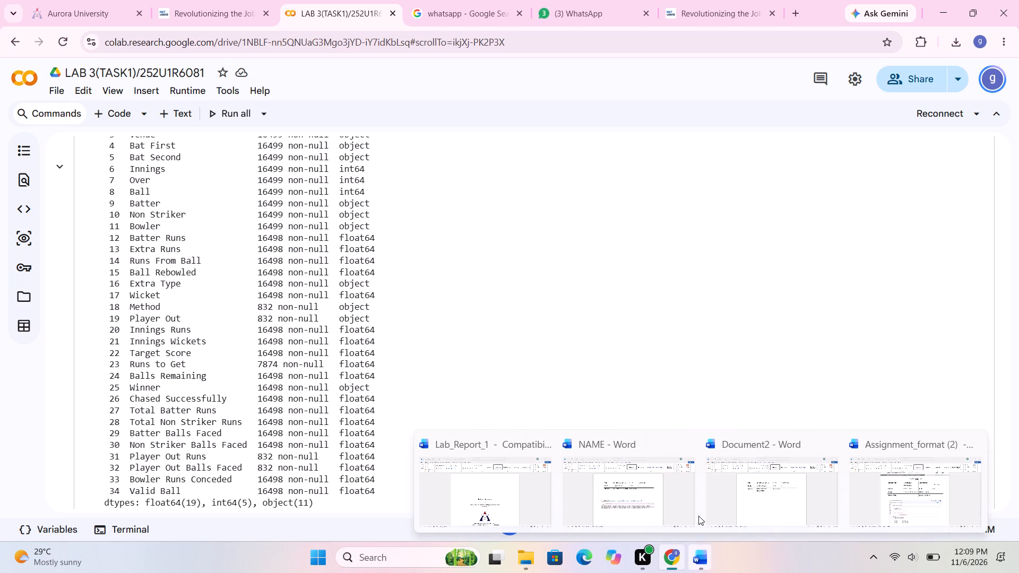
Paste the df.info() output snip on a new line beneath the first screenshot in the Word lab report.
{"action": "left_click", "coordinate": [865, 498]}
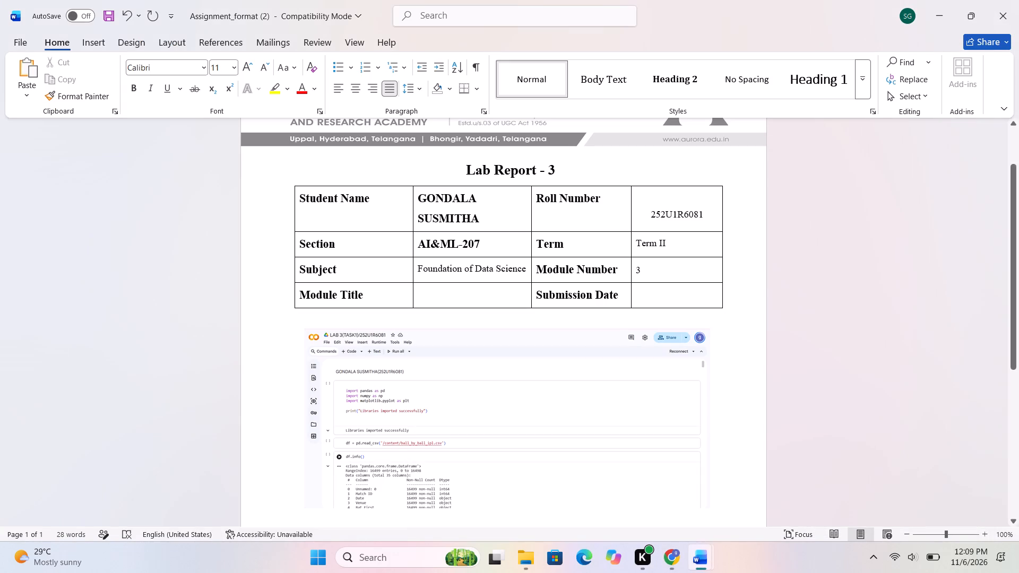
{"action": "scroll", "coordinate": [774, 481], "scroll_direction": "down", "scroll_amount": 1}
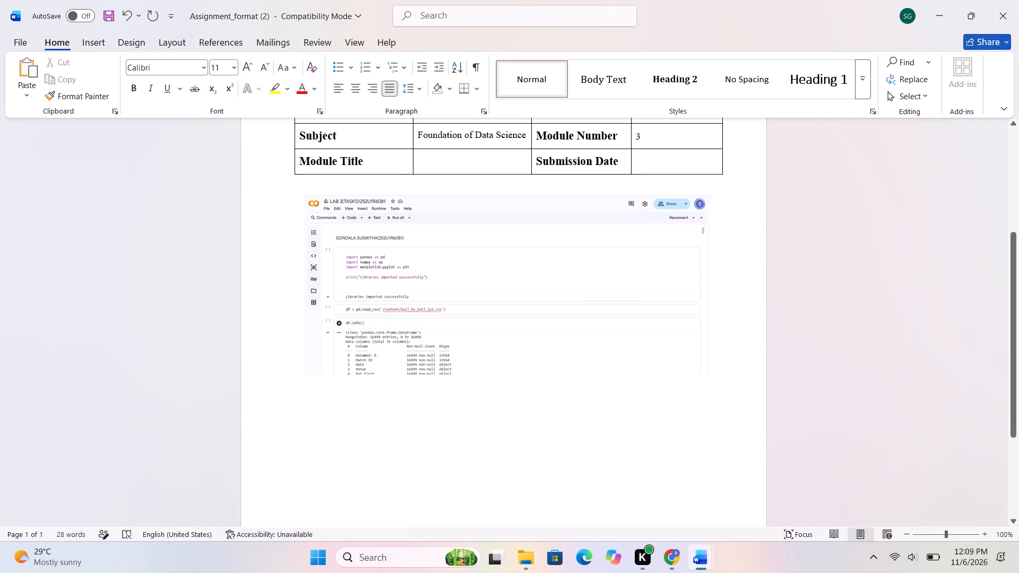
{"action": "left_click", "coordinate": [714, 372]}
{"action": "key", "text": "Return"}
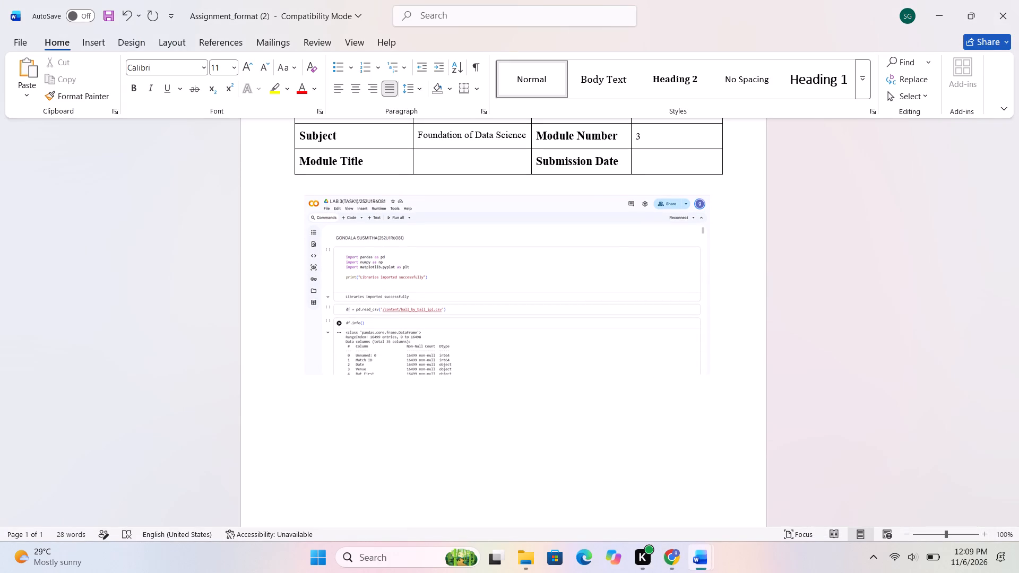
{"action": "key", "text": "ctrl+v"}
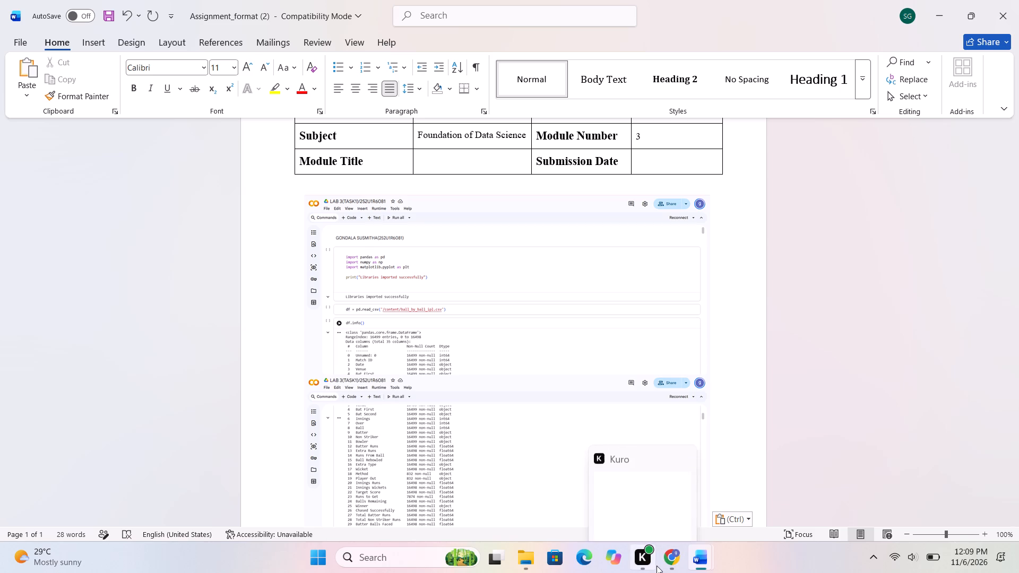
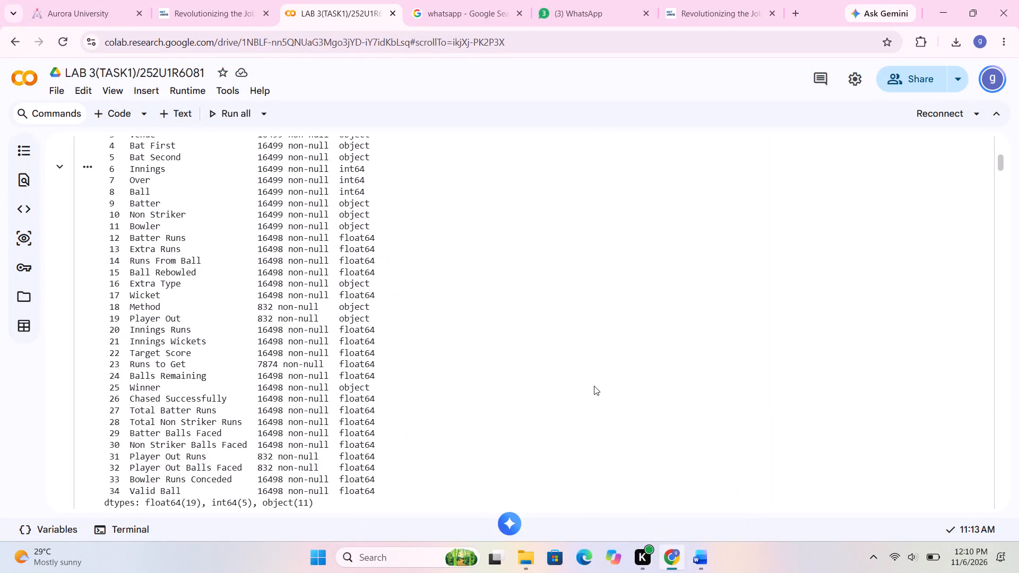
Capture a full-width snip of the notebook from the end of the df.info() output down to the num_col code line.
{"action": "scroll", "coordinate": [594, 386], "scroll_direction": "down", "scroll_amount": 5}
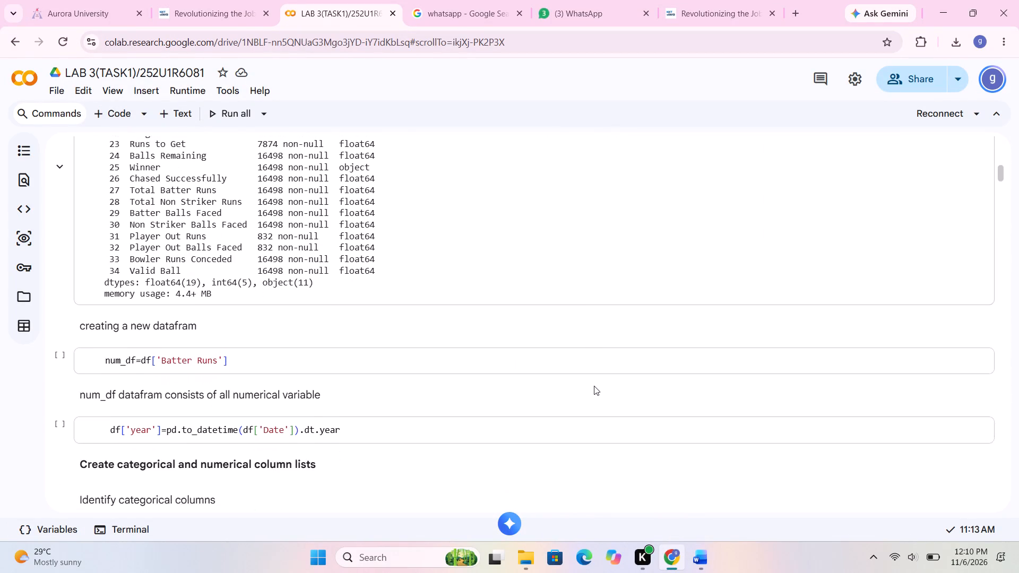
{"action": "scroll", "coordinate": [594, 386], "scroll_direction": "down", "scroll_amount": 3}
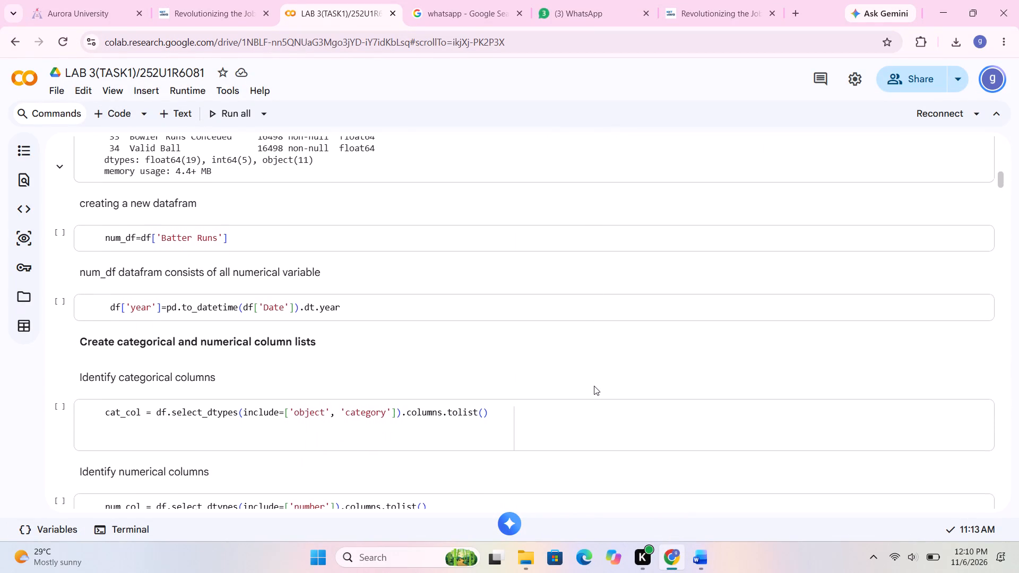
{"action": "scroll", "coordinate": [594, 386], "scroll_direction": "down", "scroll_amount": 1}
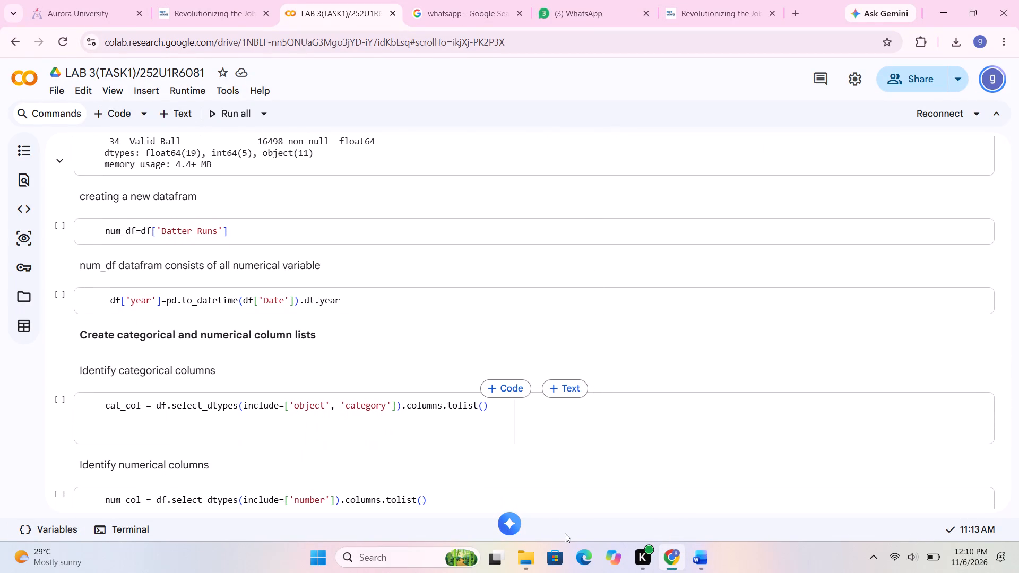
{"action": "key", "text": "Print"}
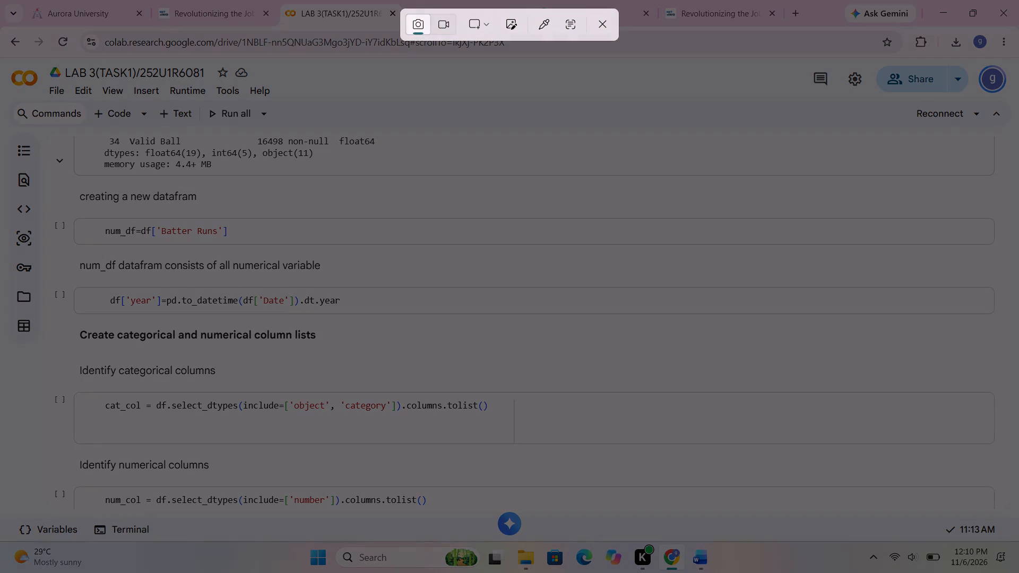
{"action": "left_click_drag", "start_coordinate": [2, 62], "coordinate": [110, 148]}
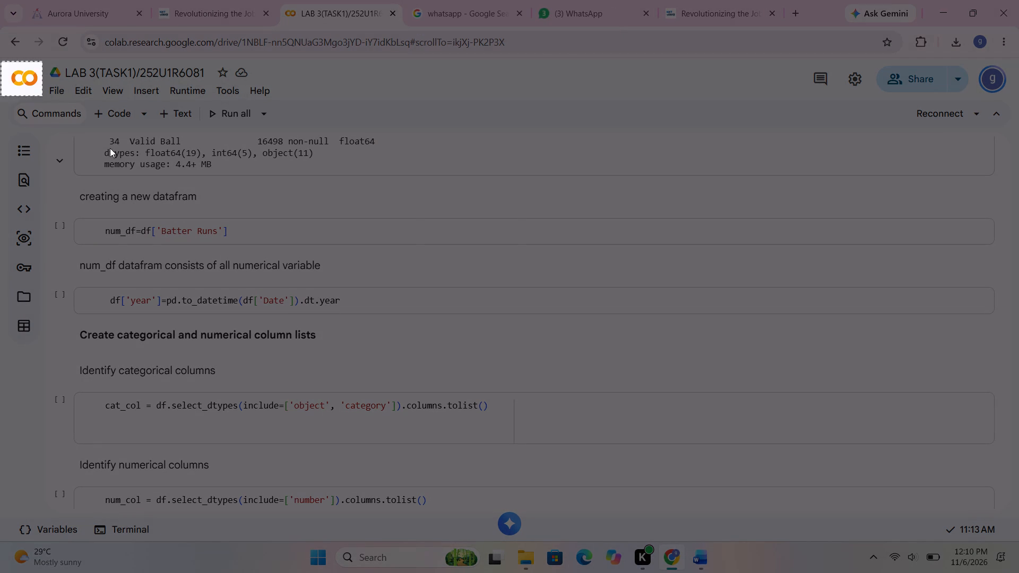
{"action": "left_click_drag", "start_coordinate": [110, 148], "coordinate": [726, 506]}
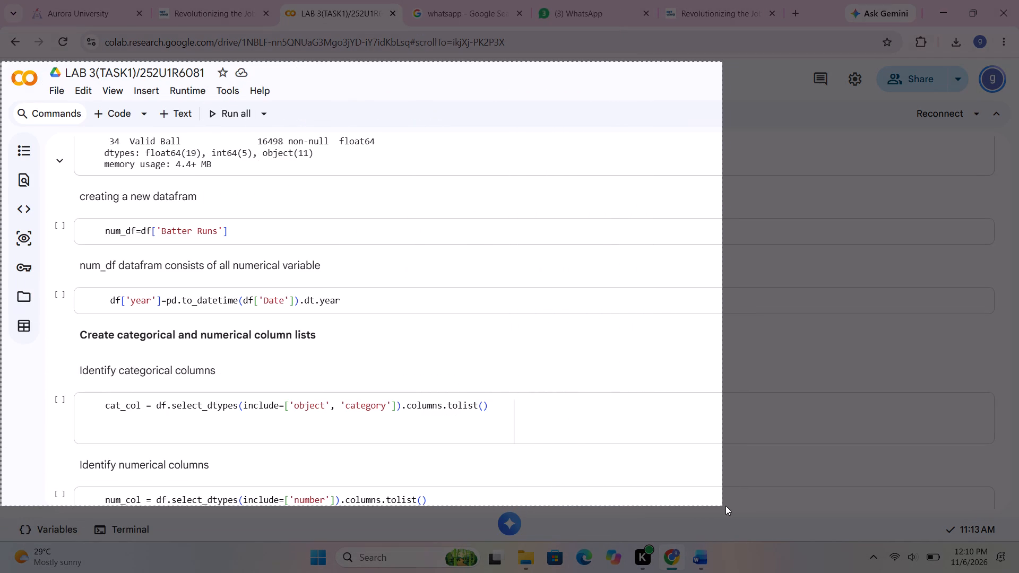
{"action": "left_click_drag", "start_coordinate": [726, 506], "coordinate": [901, 508]}
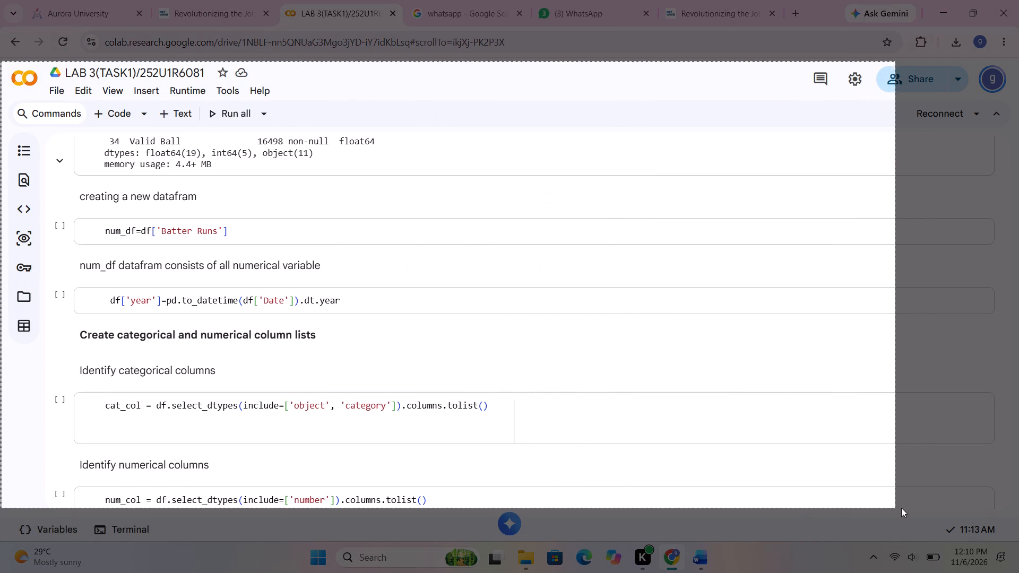
{"action": "left_click_drag", "start_coordinate": [901, 508], "coordinate": [1018, 508]}
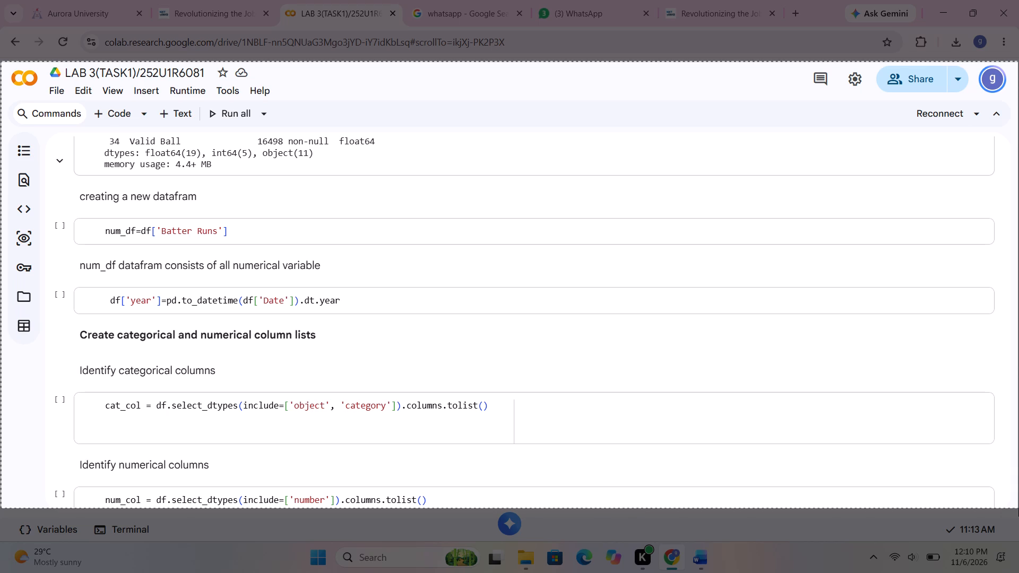
{"action": "left_click_drag", "start_coordinate": [1018, 508], "coordinate": [1018, 505]}
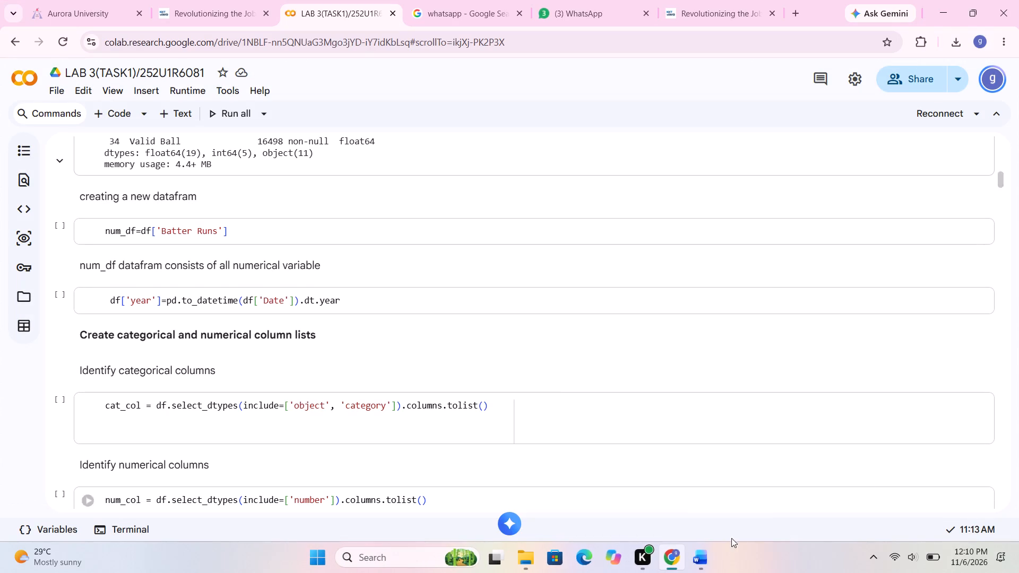
Switch to the Word lab report and paste the snip on a new line beneath the df.info() output screenshot.
{"action": "left_click", "coordinate": [948, 491]}
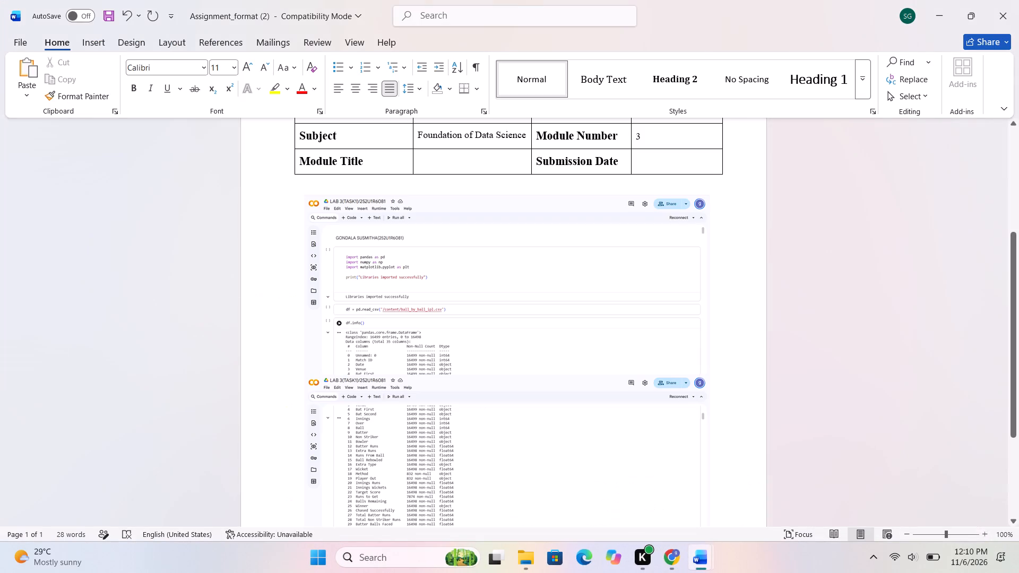
{"action": "scroll", "coordinate": [801, 432], "scroll_direction": "down", "scroll_amount": 3}
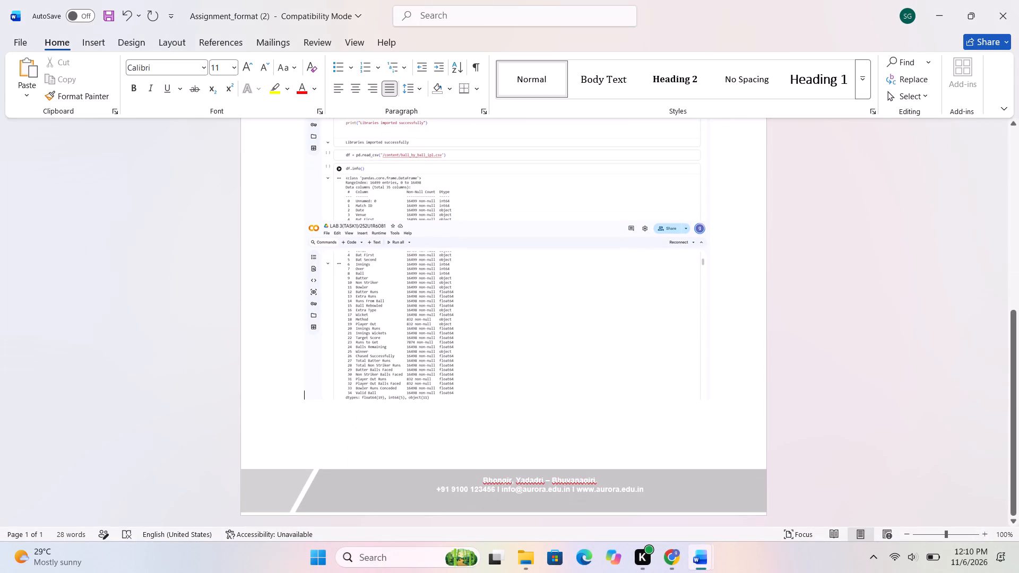
{"action": "left_click", "coordinate": [727, 392]}
{"action": "key", "text": "Return"}
{"action": "key", "text": "ctrl+v"}
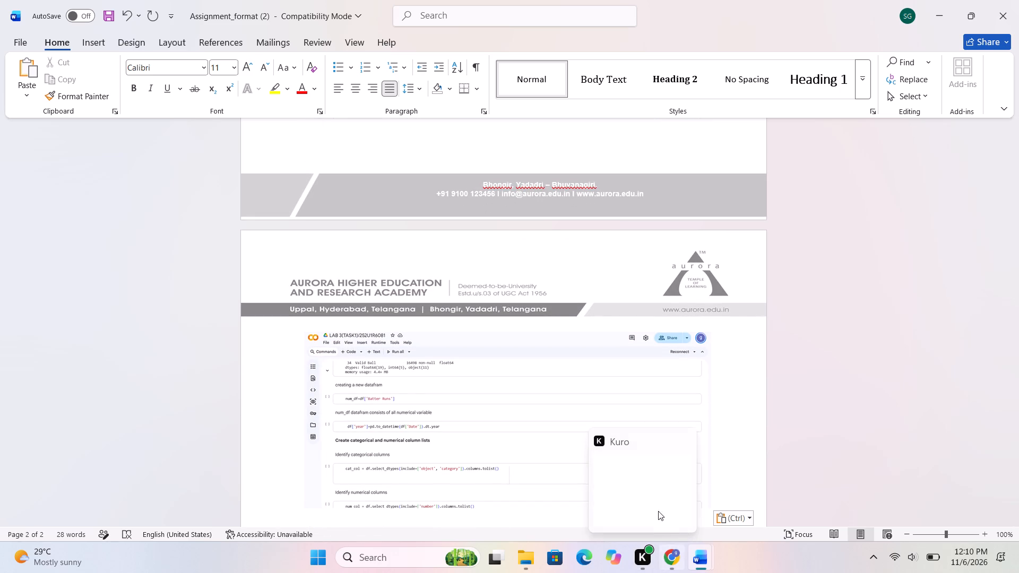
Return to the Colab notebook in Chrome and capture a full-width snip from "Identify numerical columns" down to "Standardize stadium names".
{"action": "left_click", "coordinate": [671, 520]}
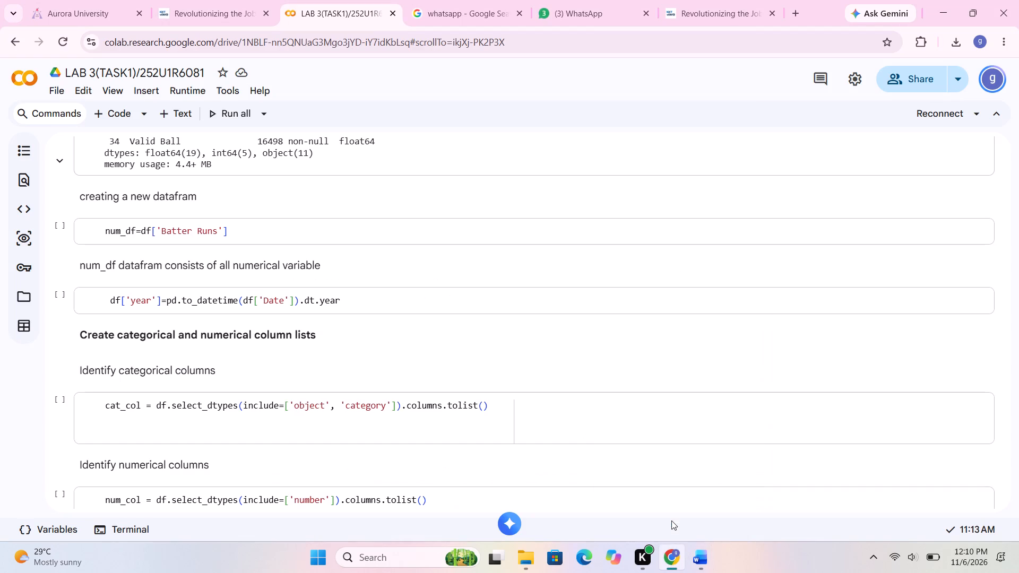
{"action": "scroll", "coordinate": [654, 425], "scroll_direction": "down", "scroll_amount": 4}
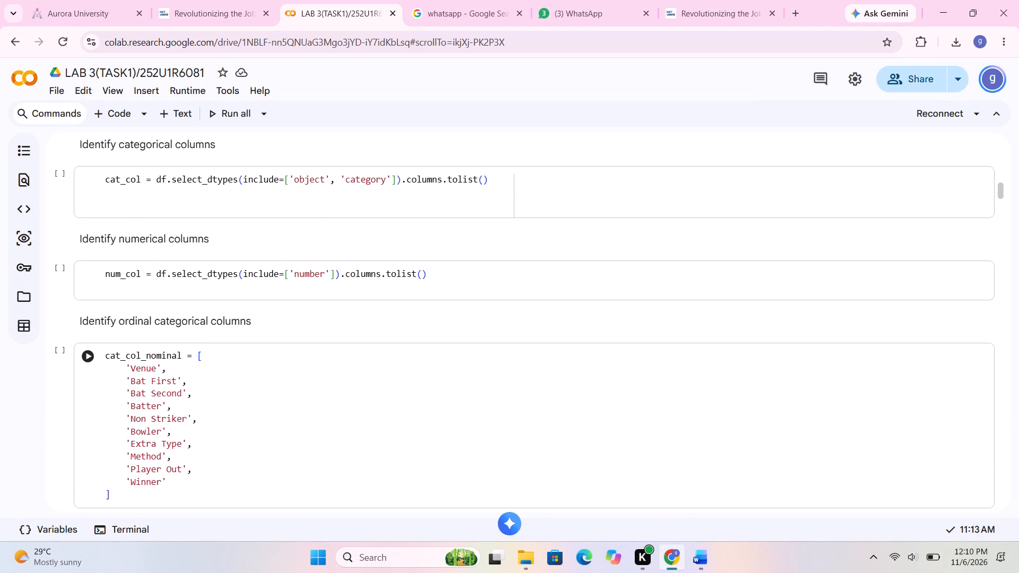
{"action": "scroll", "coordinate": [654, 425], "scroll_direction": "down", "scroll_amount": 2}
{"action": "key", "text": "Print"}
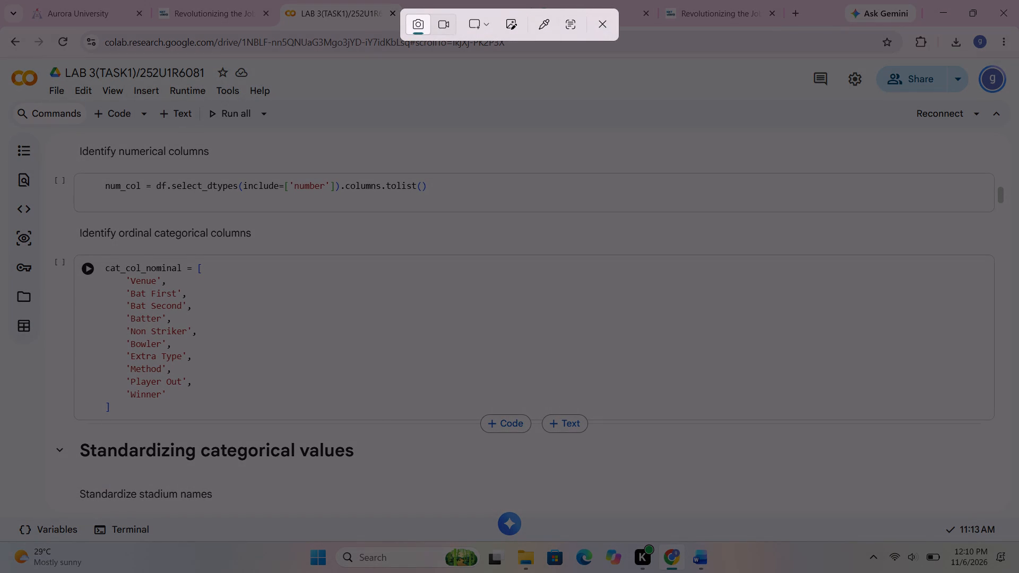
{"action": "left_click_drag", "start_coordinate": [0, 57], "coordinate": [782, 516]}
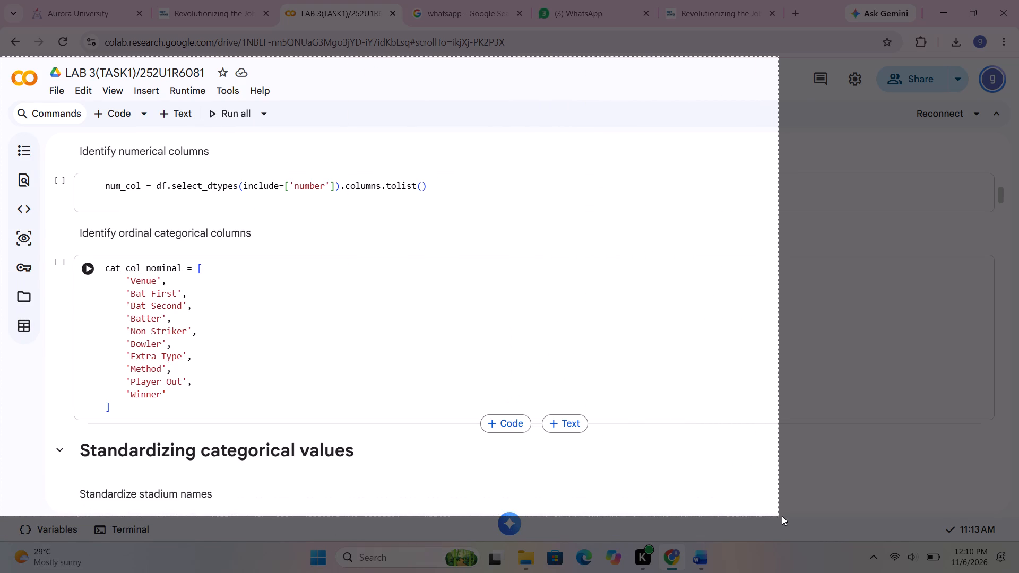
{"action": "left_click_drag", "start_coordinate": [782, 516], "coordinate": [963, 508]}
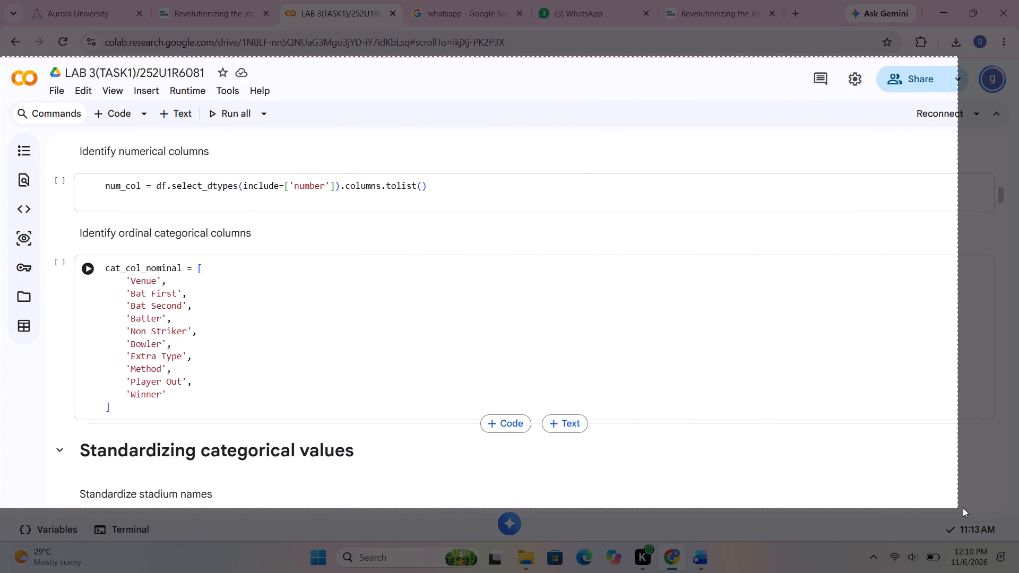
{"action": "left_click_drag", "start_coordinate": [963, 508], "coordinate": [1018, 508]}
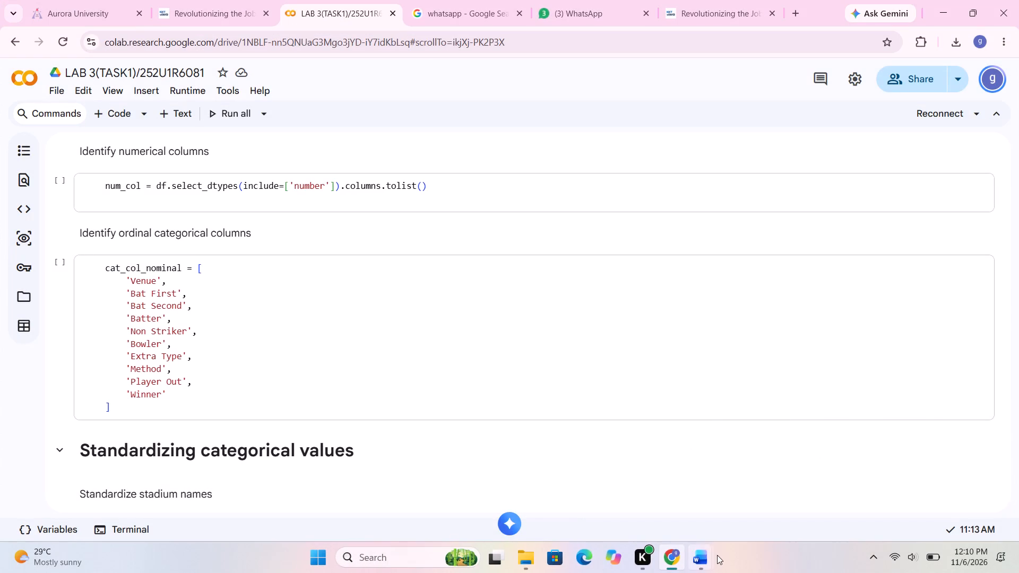
Switch to the Word lab report and add a new line below the screenshot on the second page.
{"action": "left_click", "coordinate": [903, 526]}
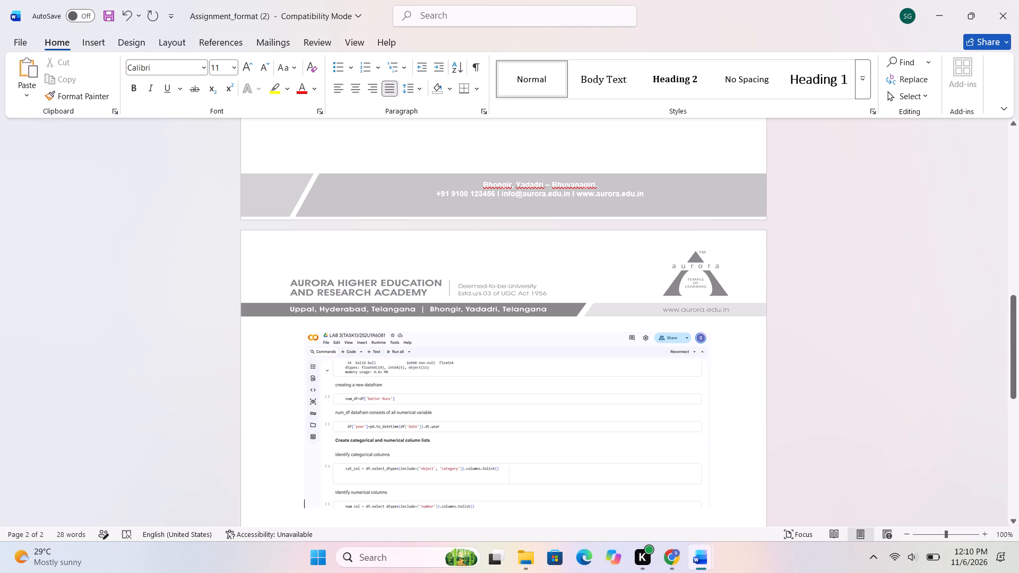
{"action": "scroll", "coordinate": [713, 438], "scroll_direction": "down", "scroll_amount": 2}
{"action": "left_click", "coordinate": [721, 359]}
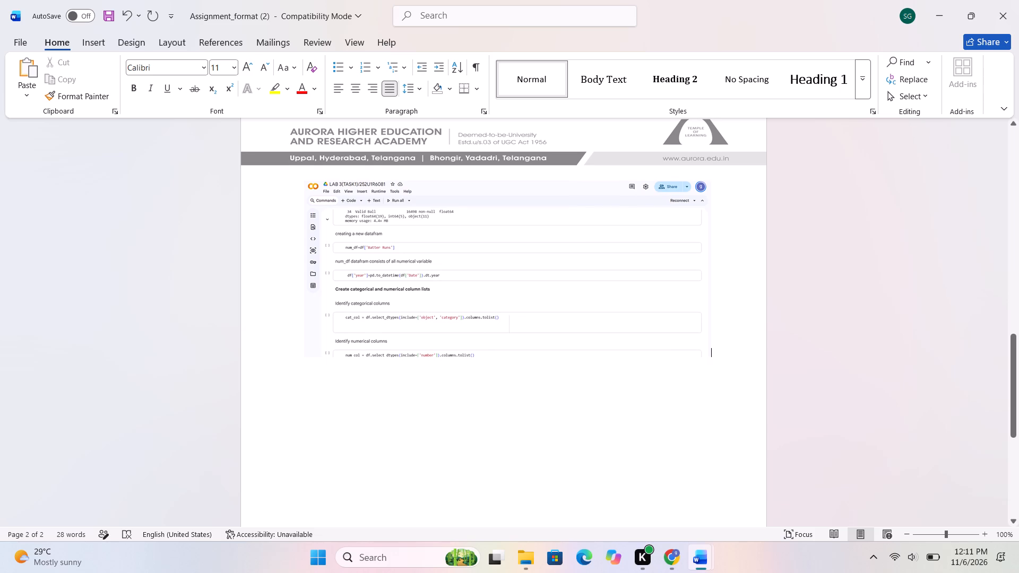
{"action": "key", "text": "Return"}
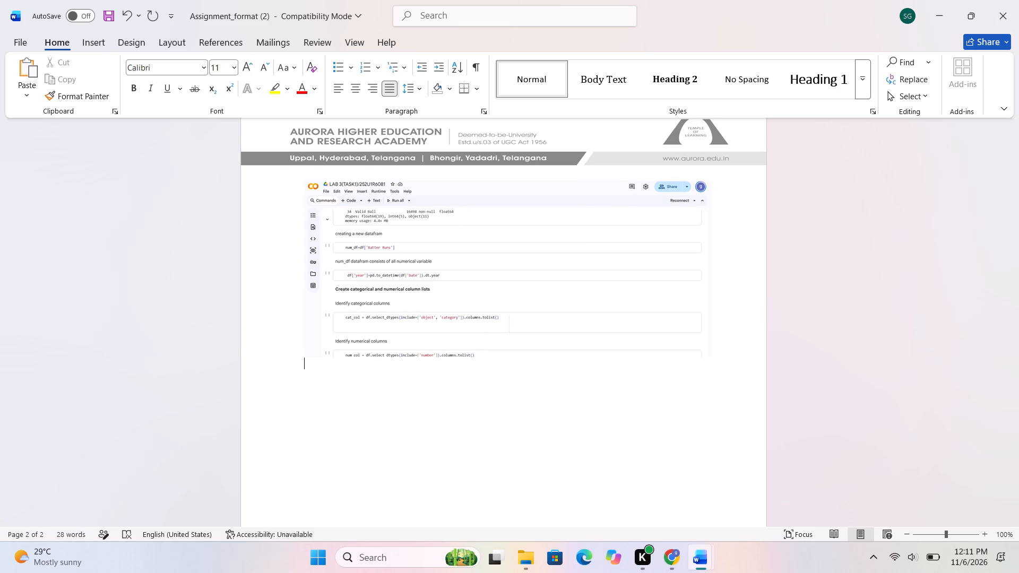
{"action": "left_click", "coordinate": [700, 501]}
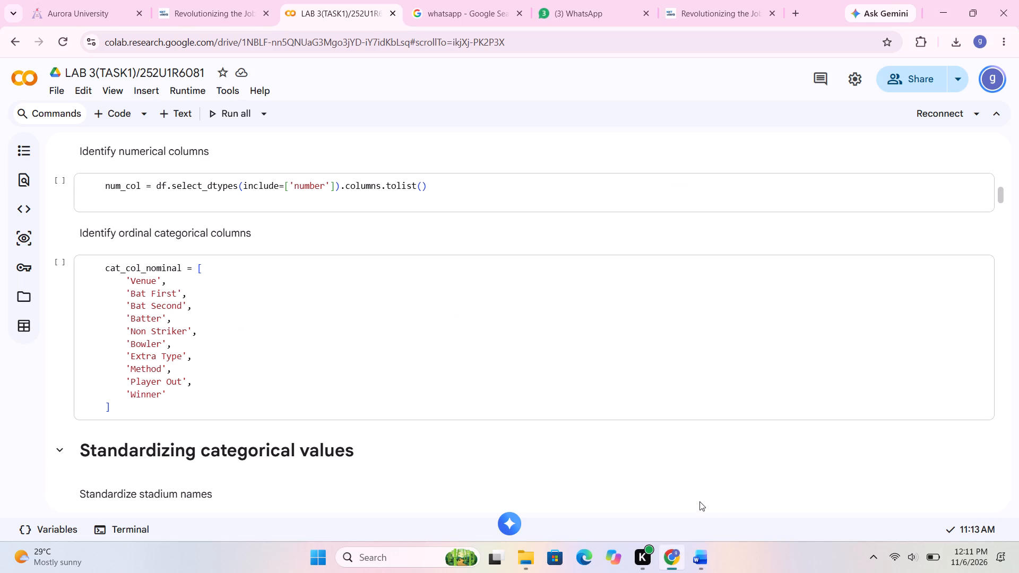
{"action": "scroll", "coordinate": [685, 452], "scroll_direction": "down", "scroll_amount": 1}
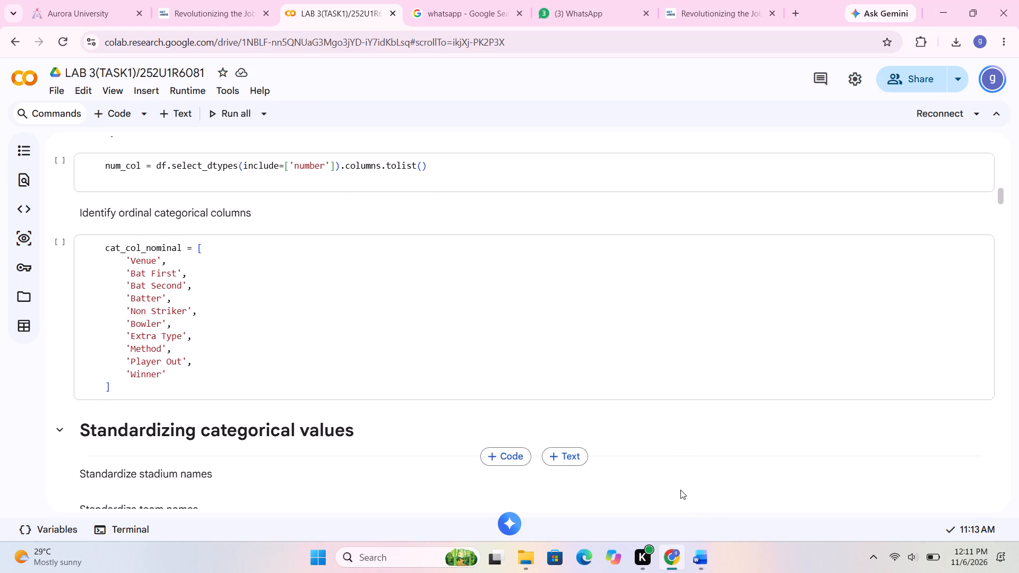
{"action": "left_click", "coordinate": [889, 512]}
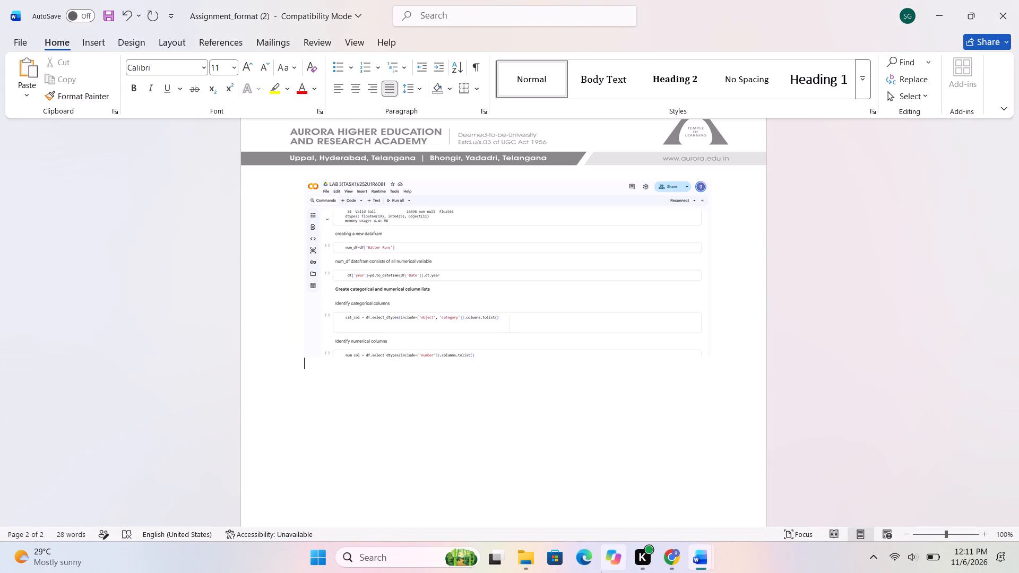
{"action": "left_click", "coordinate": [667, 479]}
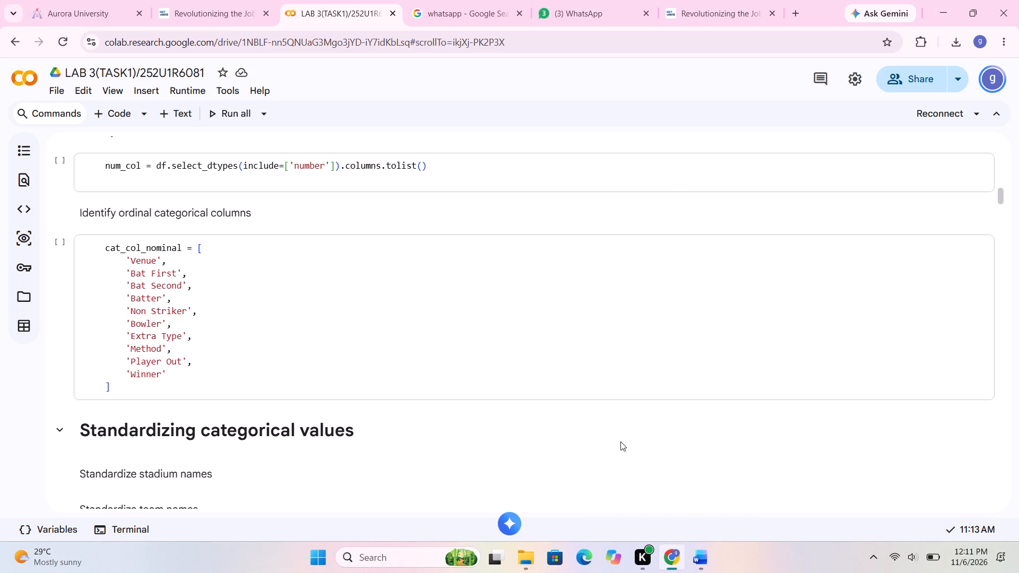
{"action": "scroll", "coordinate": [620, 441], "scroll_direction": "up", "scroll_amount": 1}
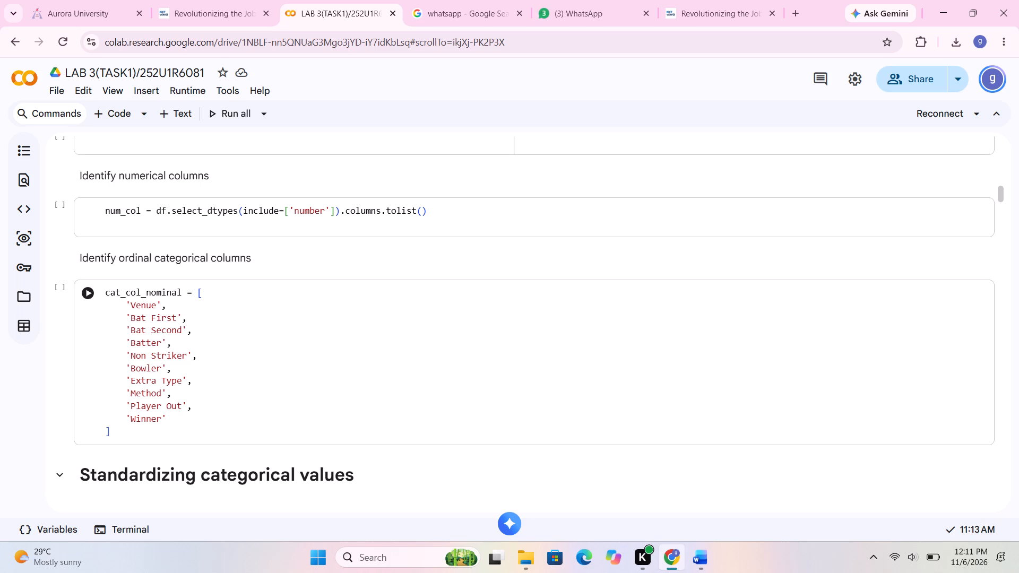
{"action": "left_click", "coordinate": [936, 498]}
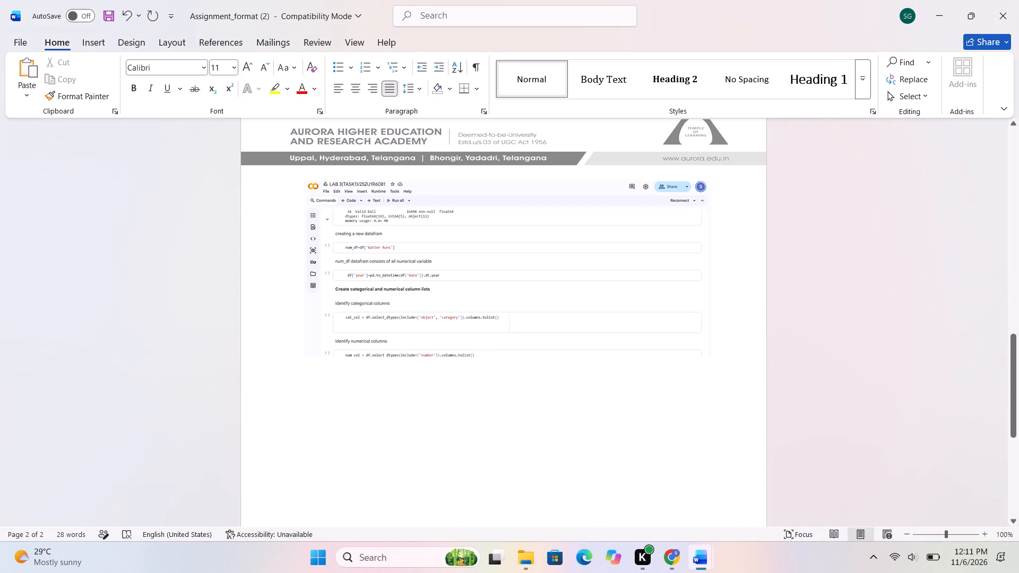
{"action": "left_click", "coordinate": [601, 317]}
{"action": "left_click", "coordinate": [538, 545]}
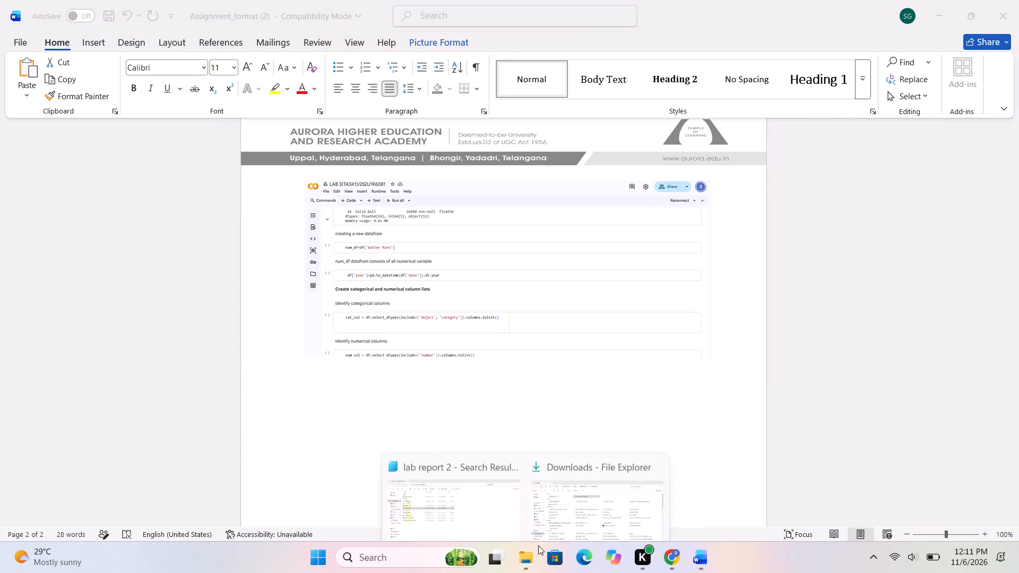
Return to the Colab notebook in Chrome and capture a full-width snip from "Identify ordinal categorical columns" down to the "import pandas as pd" line.
{"action": "left_click", "coordinate": [679, 558]}
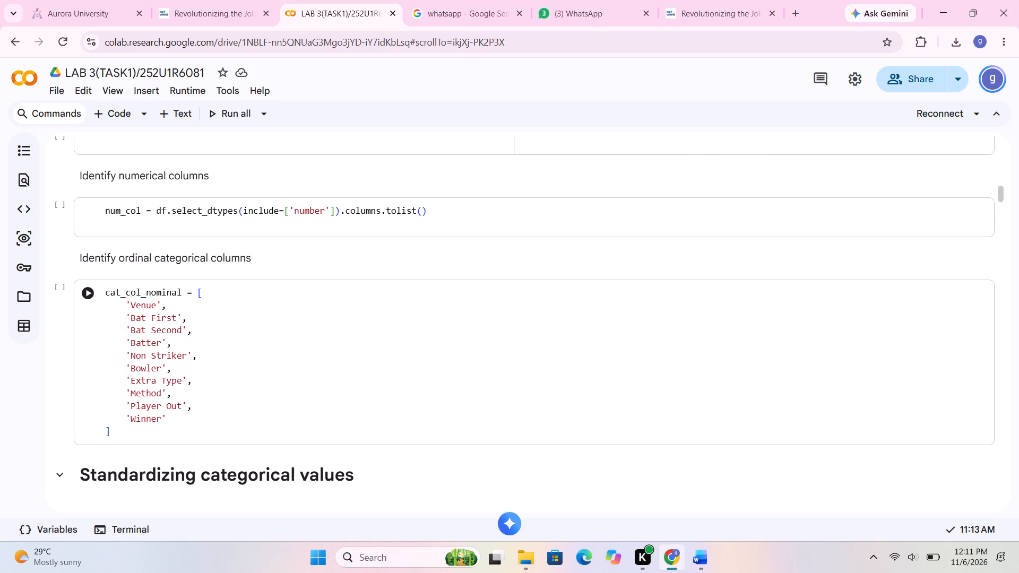
{"action": "scroll", "coordinate": [493, 378], "scroll_direction": "down", "scroll_amount": 2}
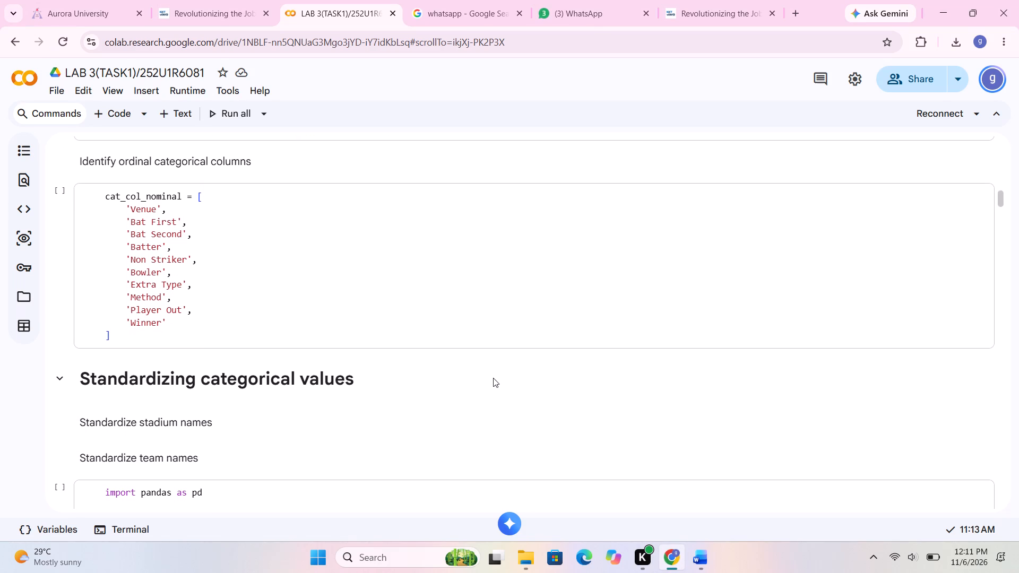
{"action": "scroll", "coordinate": [493, 378], "scroll_direction": "down", "scroll_amount": 1}
{"action": "key", "text": "Print"}
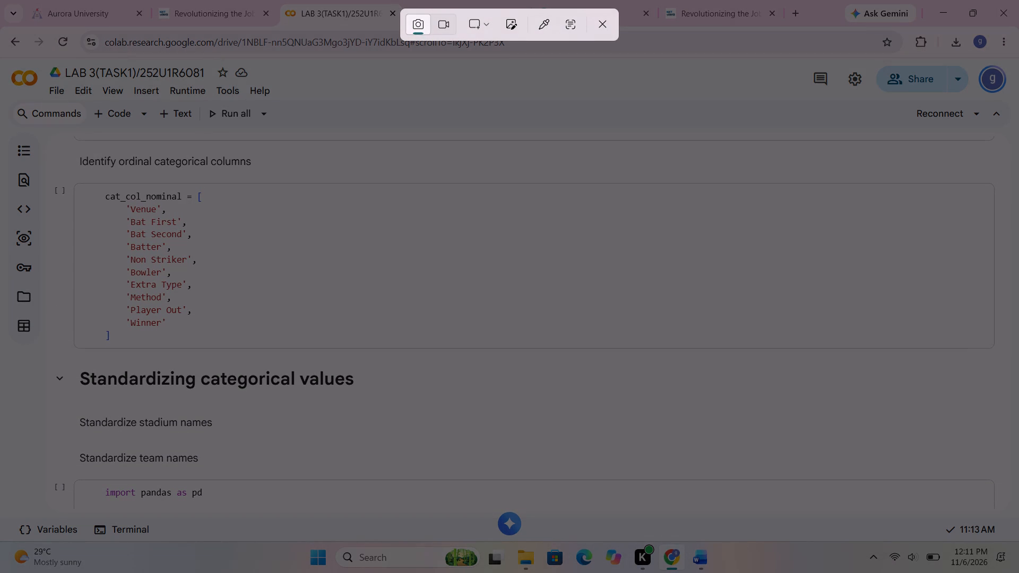
{"action": "left_click_drag", "start_coordinate": [3, 53], "coordinate": [649, 508]}
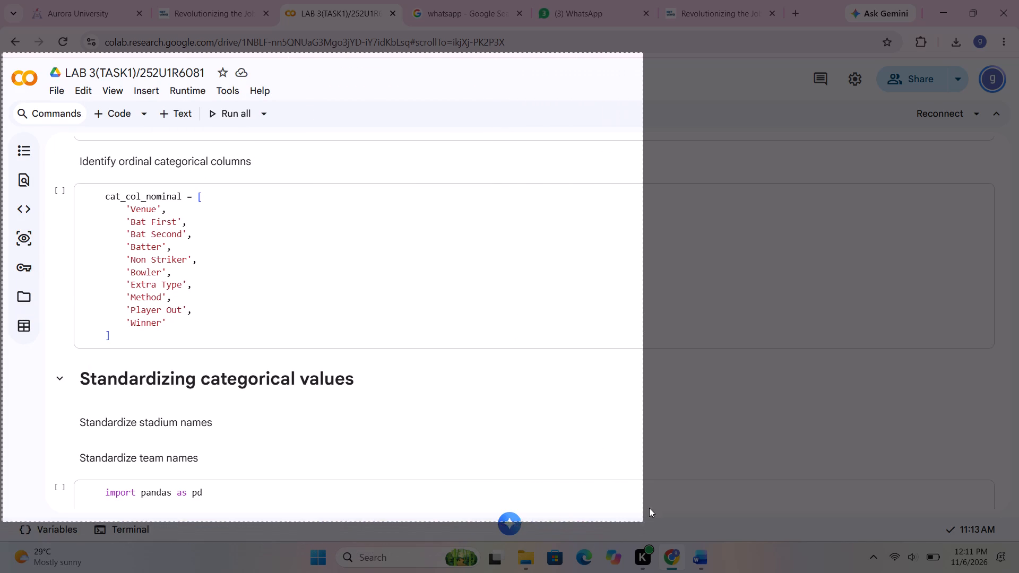
{"action": "left_click_drag", "start_coordinate": [649, 508], "coordinate": [819, 503]}
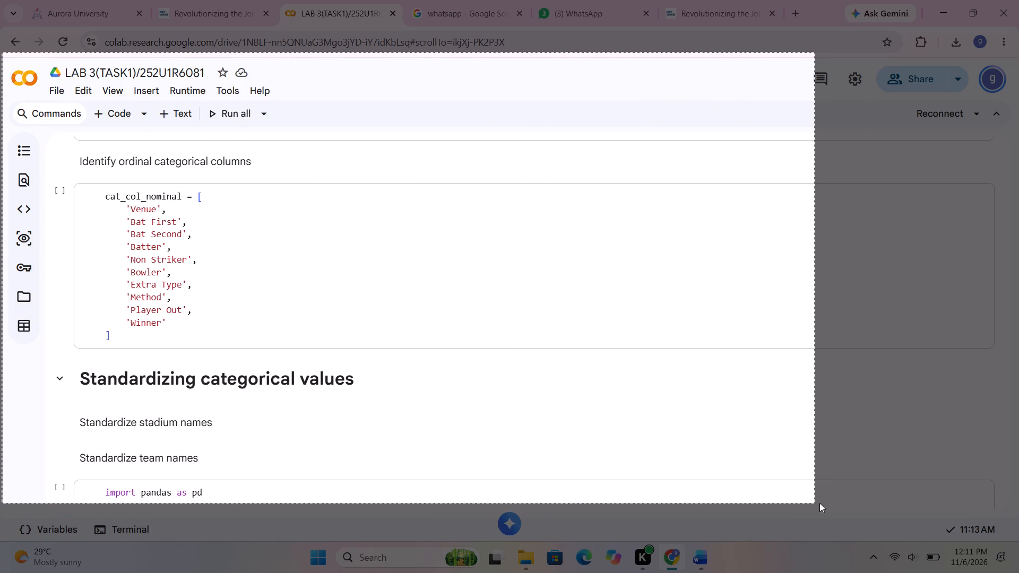
{"action": "left_click_drag", "start_coordinate": [819, 503], "coordinate": [1005, 503]}
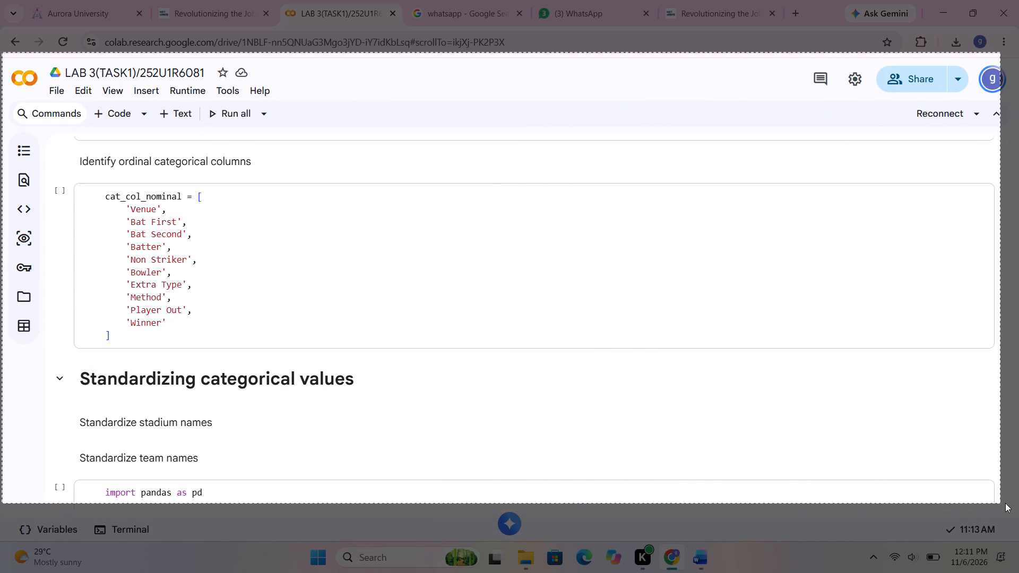
{"action": "left_click_drag", "start_coordinate": [1005, 503], "coordinate": [1018, 502]}
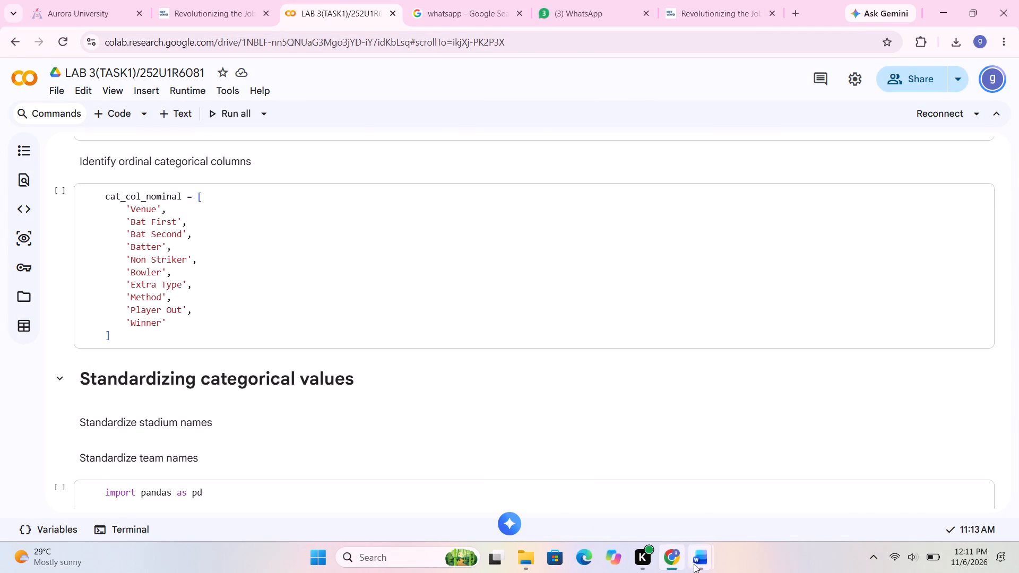
Switch to the Word lab report and paste the snip on a new line beneath the screenshot on the second page.
{"action": "left_click", "coordinate": [891, 509]}
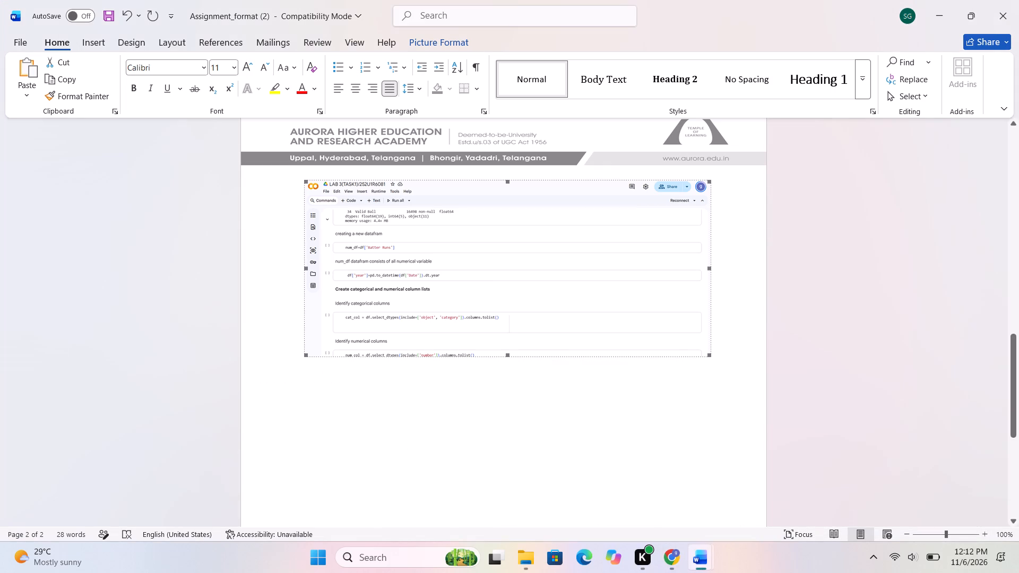
{"action": "left_click", "coordinate": [720, 357]}
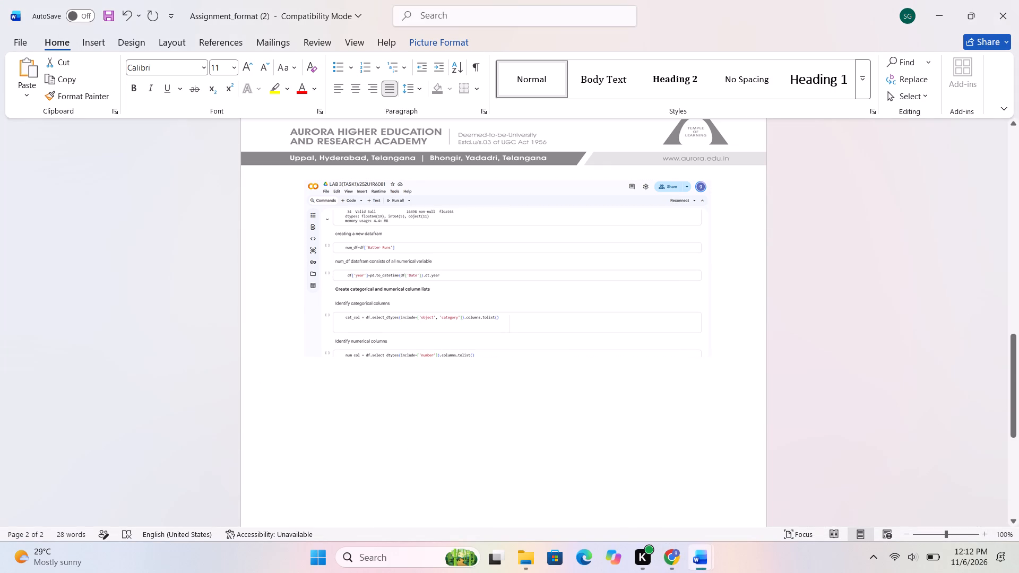
{"action": "key", "text": "Return"}
{"action": "key", "text": "ctrl+v"}
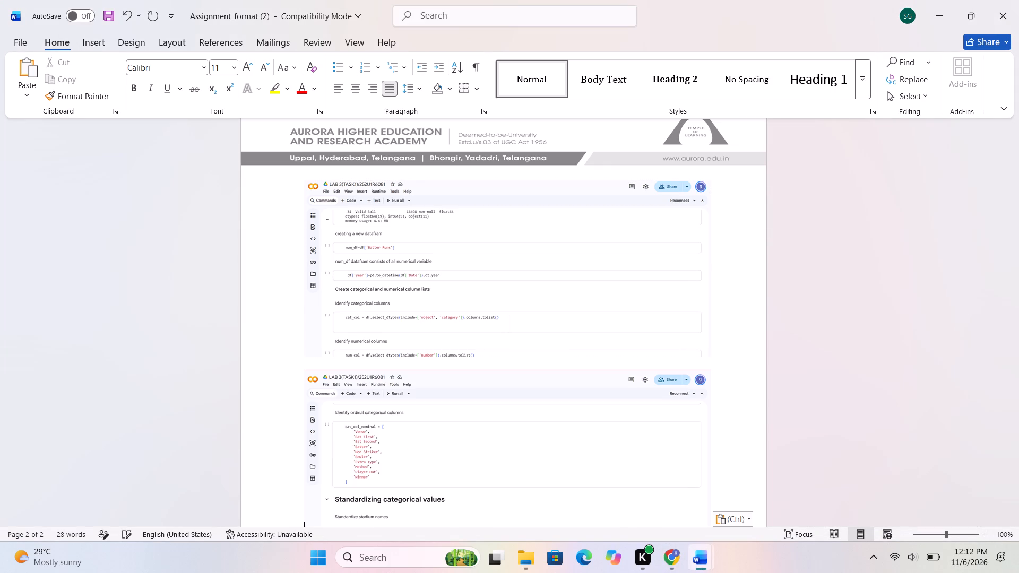
Return to the Colab notebook in Chrome and capture a full-width snip from the "import pandas as pd" cell through the venue_map cell.
{"action": "left_click", "coordinate": [678, 504]}
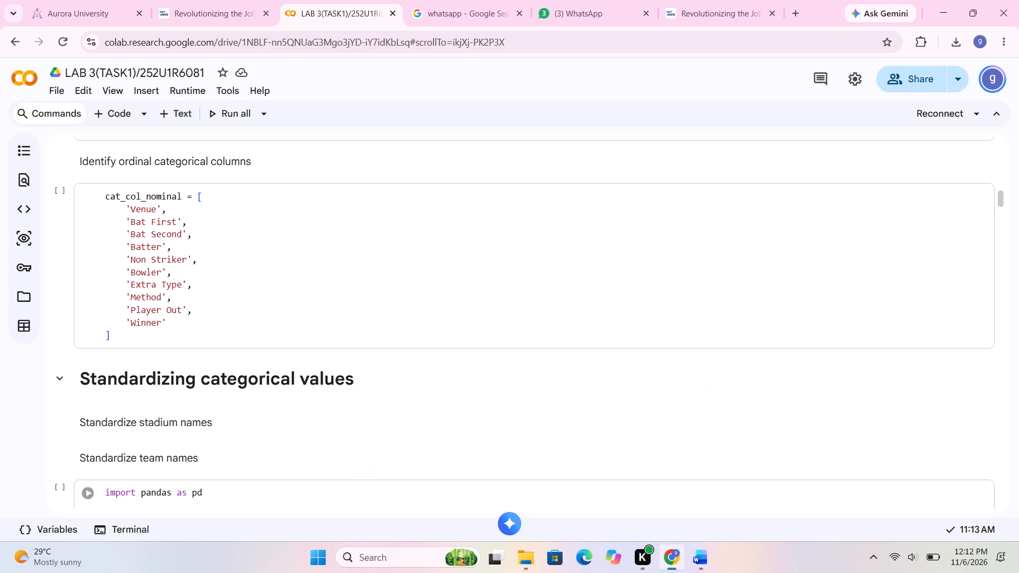
{"action": "scroll", "coordinate": [659, 456], "scroll_direction": "down", "scroll_amount": 2}
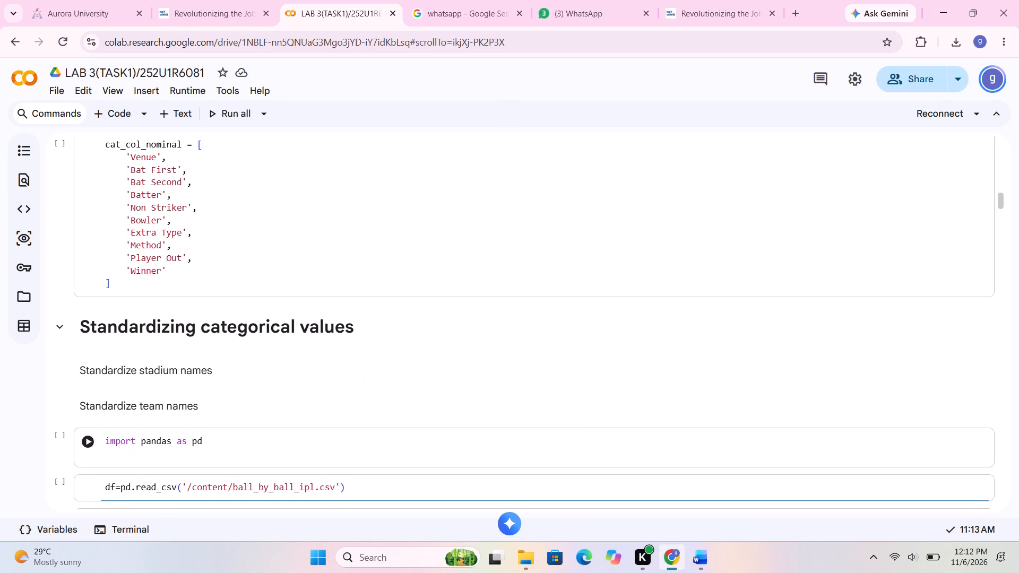
{"action": "scroll", "coordinate": [659, 456], "scroll_direction": "down", "scroll_amount": 4}
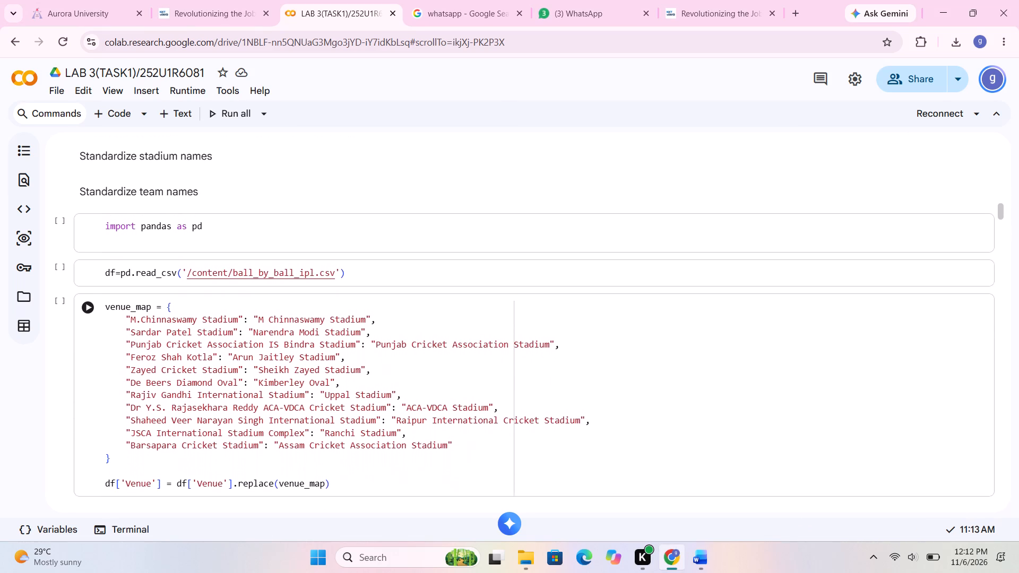
{"action": "scroll", "coordinate": [659, 456], "scroll_direction": "down", "scroll_amount": 2}
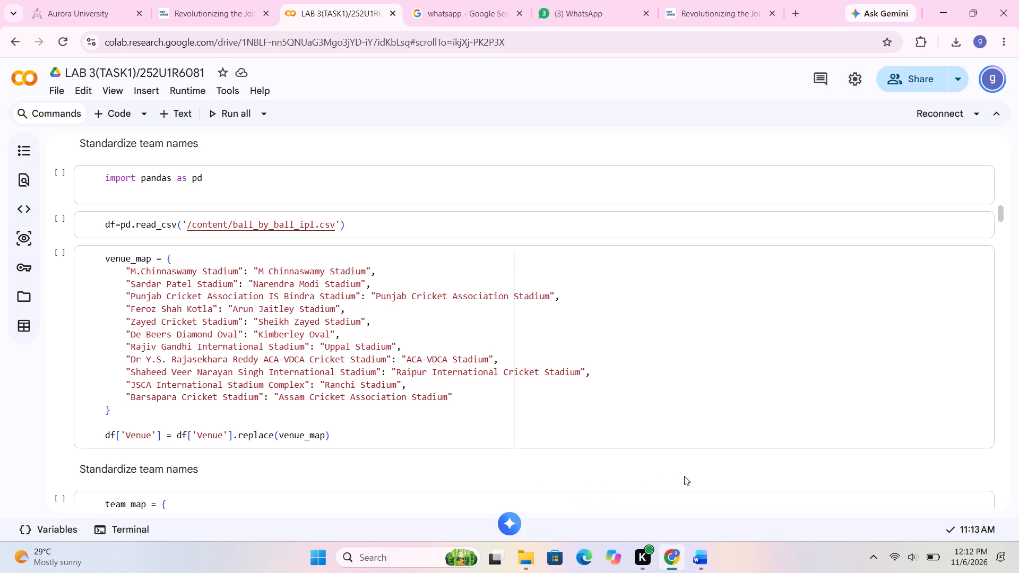
{"action": "key", "text": "Print"}
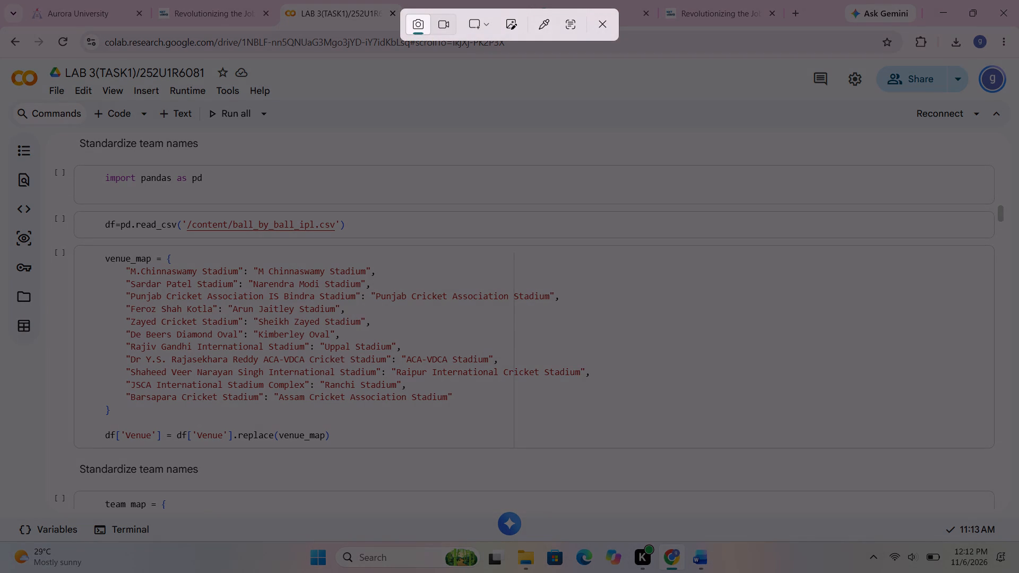
{"action": "left_click_drag", "start_coordinate": [0, 52], "coordinate": [917, 498]}
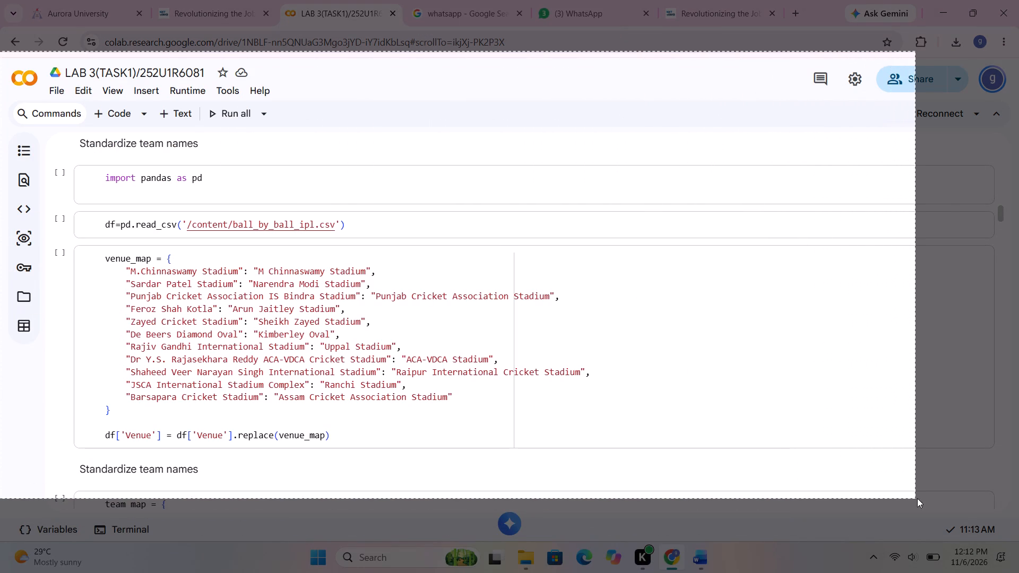
{"action": "left_click_drag", "start_coordinate": [917, 498], "coordinate": [1018, 495]}
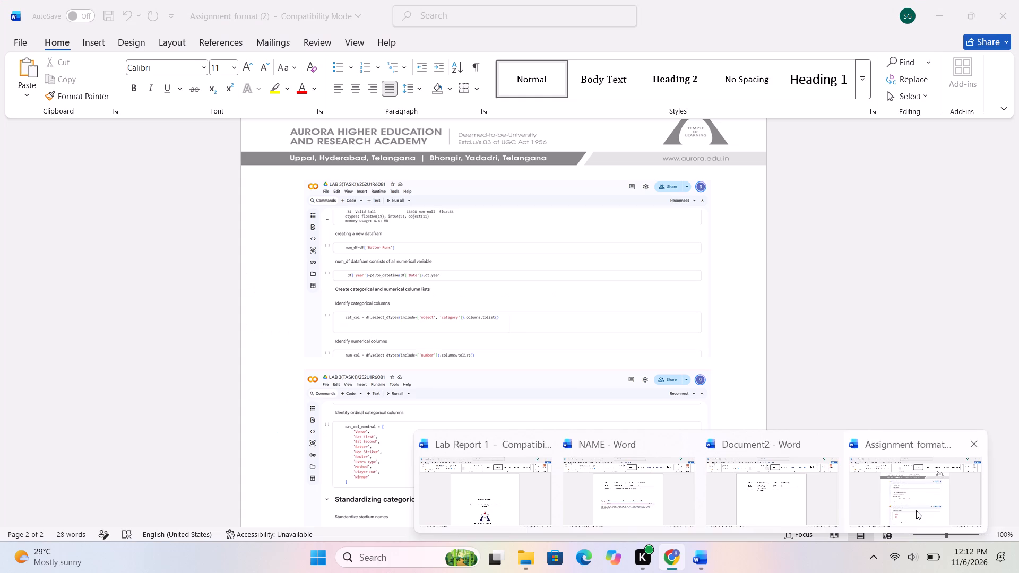
Switch to the Word lab report and paste the snip on a new line beneath the "Standardizing categorical values" screenshot.
{"action": "left_click", "coordinate": [916, 510]}
{"action": "scroll", "coordinate": [776, 408], "scroll_direction": "down", "scroll_amount": 1}
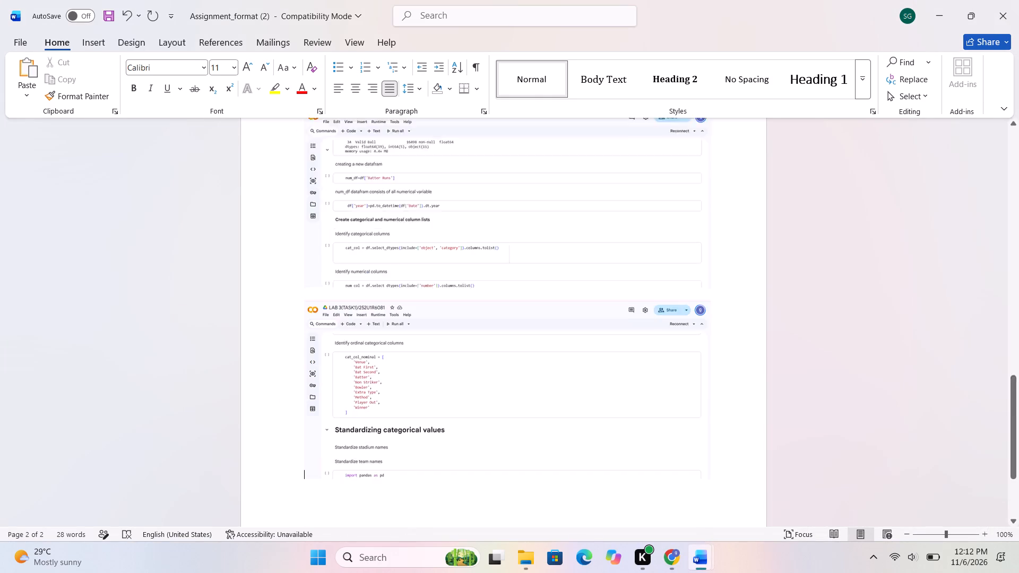
{"action": "scroll", "coordinate": [776, 408], "scroll_direction": "down", "scroll_amount": 2}
{"action": "left_click", "coordinate": [717, 238]}
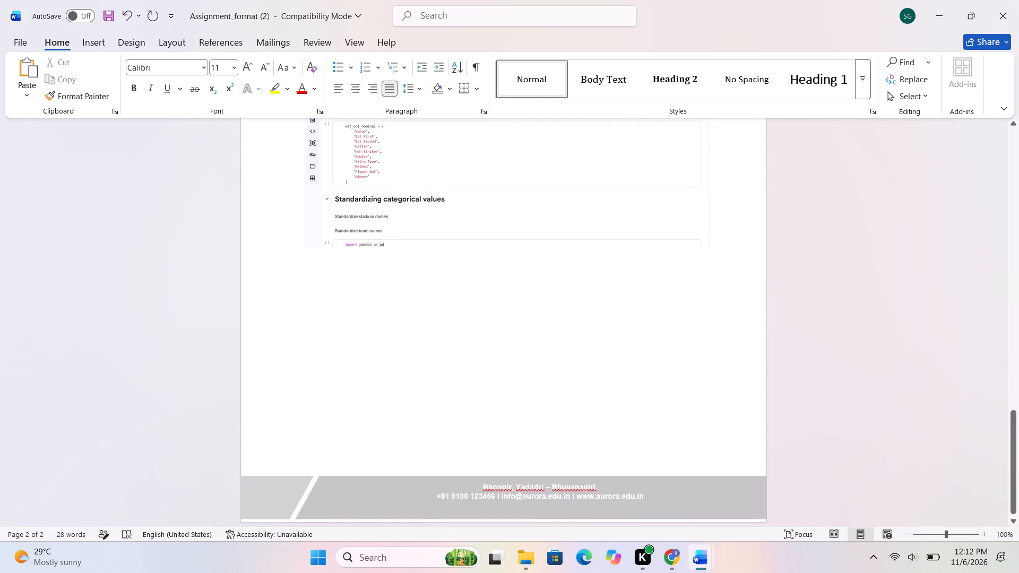
{"action": "key", "text": "Return"}
{"action": "key", "text": "ctrl+v"}
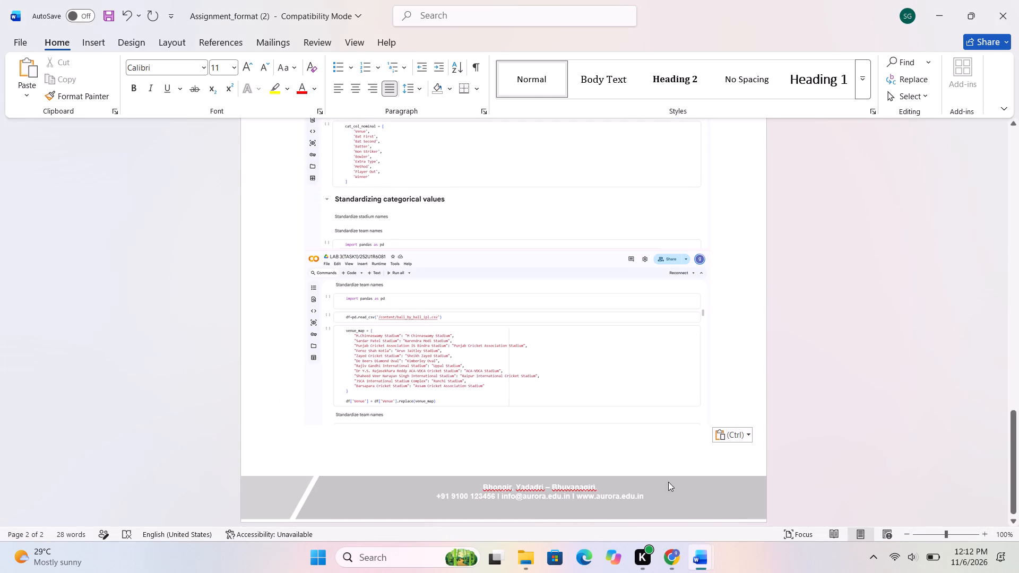
Return to the Colab notebook in Chrome and capture a full-width snip from the team_map cell down to the first rows of the Batter output.
{"action": "left_click", "coordinate": [666, 526]}
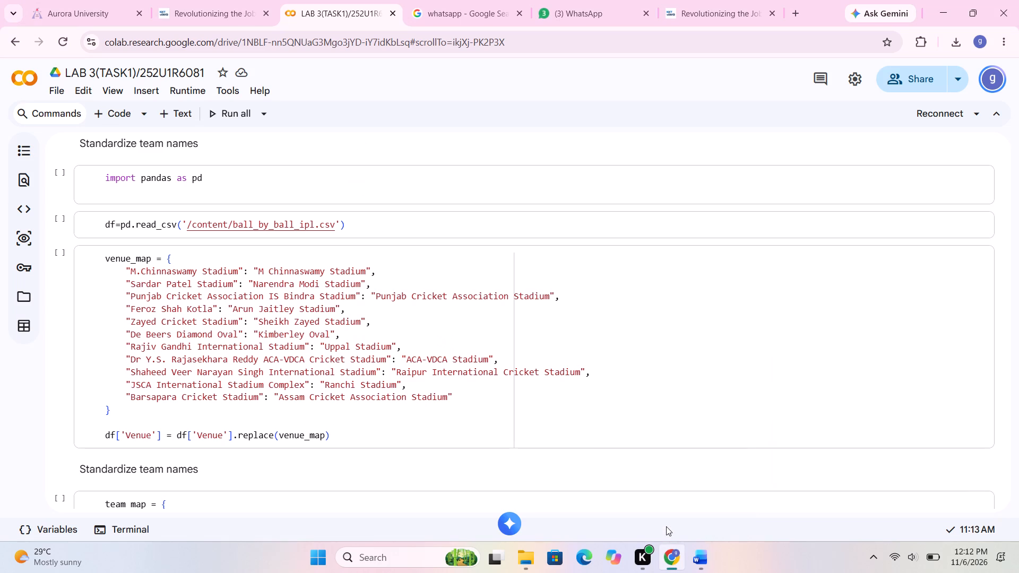
{"action": "scroll", "coordinate": [652, 478], "scroll_direction": "down", "scroll_amount": 4}
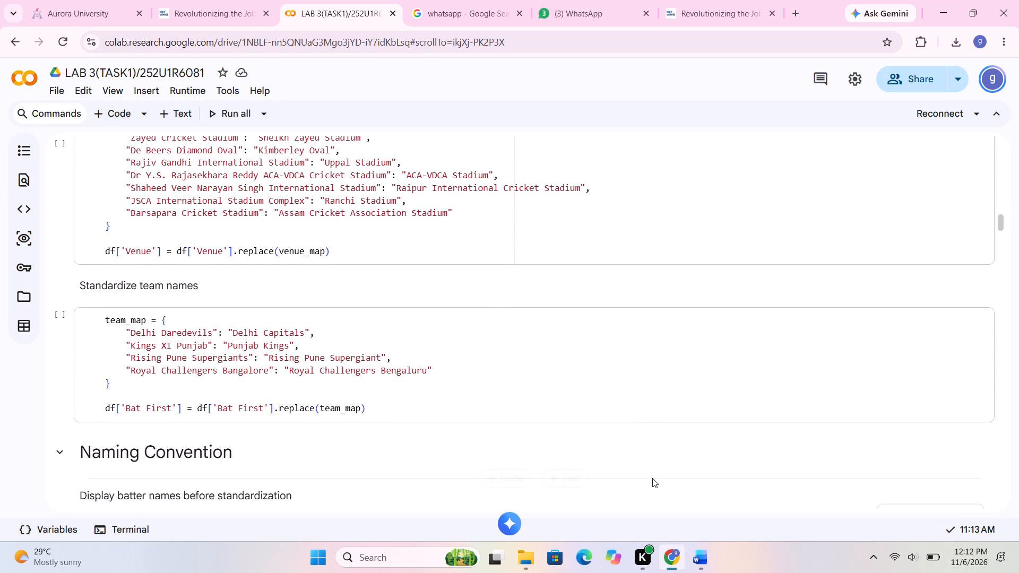
{"action": "scroll", "coordinate": [652, 478], "scroll_direction": "down", "scroll_amount": 3}
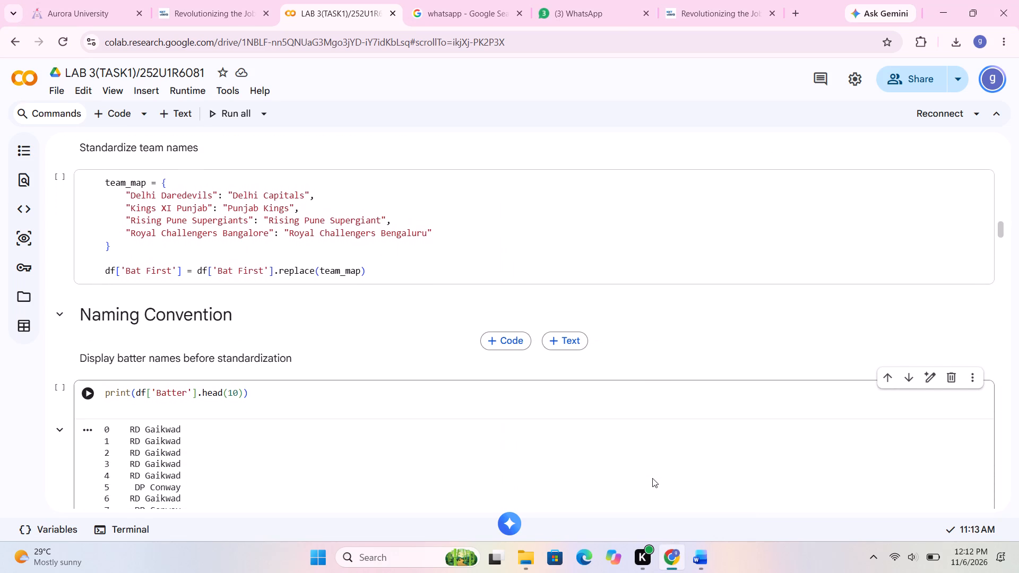
{"action": "key", "text": "Print"}
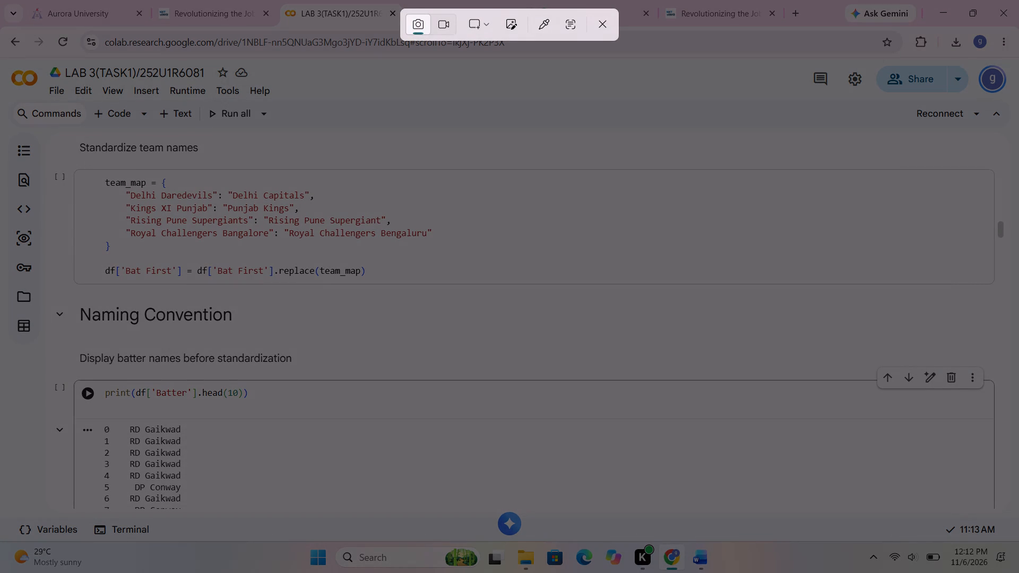
{"action": "left_click_drag", "start_coordinate": [0, 56], "coordinate": [607, 514]}
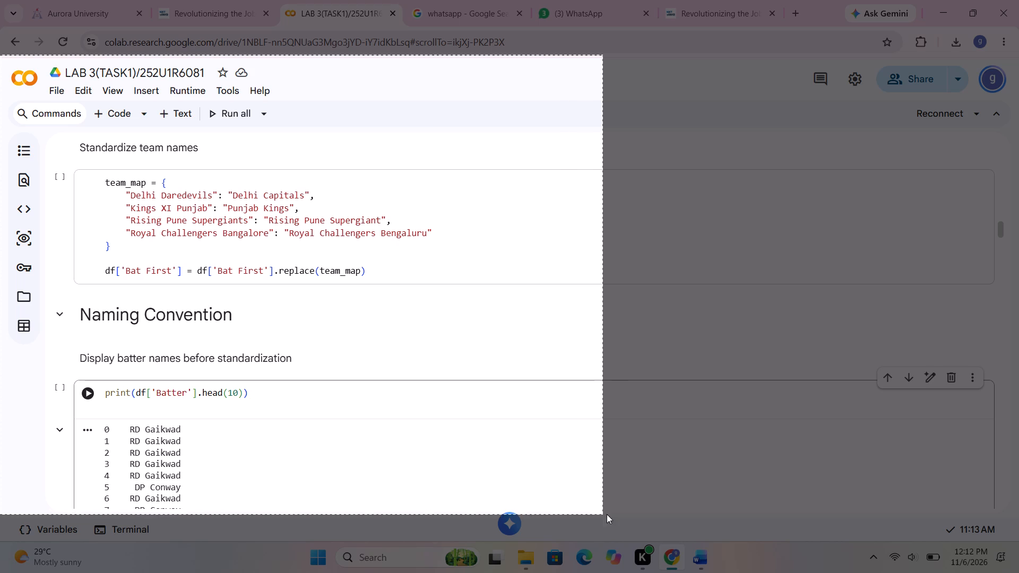
{"action": "left_click_drag", "start_coordinate": [607, 514], "coordinate": [791, 502]}
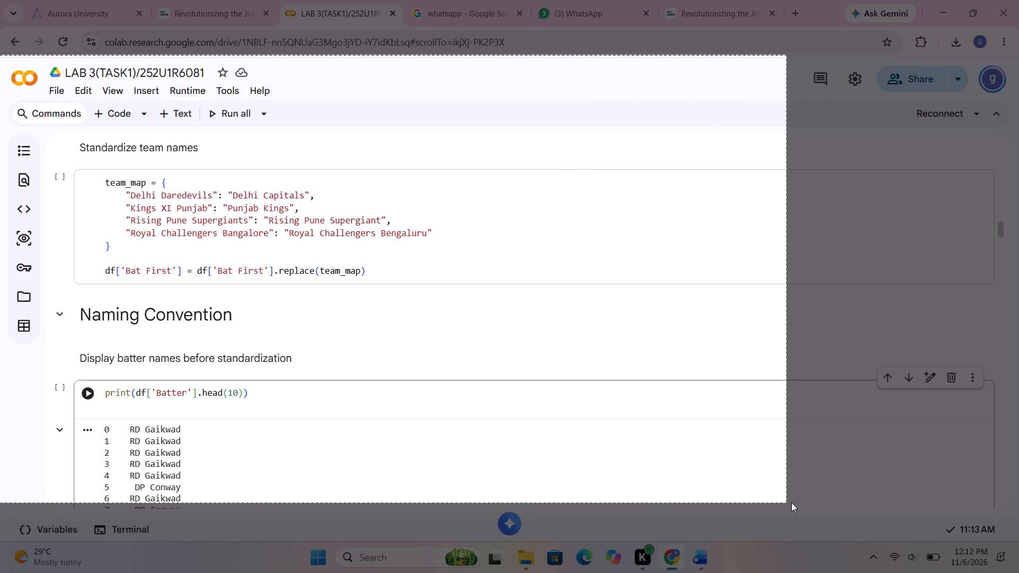
{"action": "left_click_drag", "start_coordinate": [791, 502], "coordinate": [970, 512]}
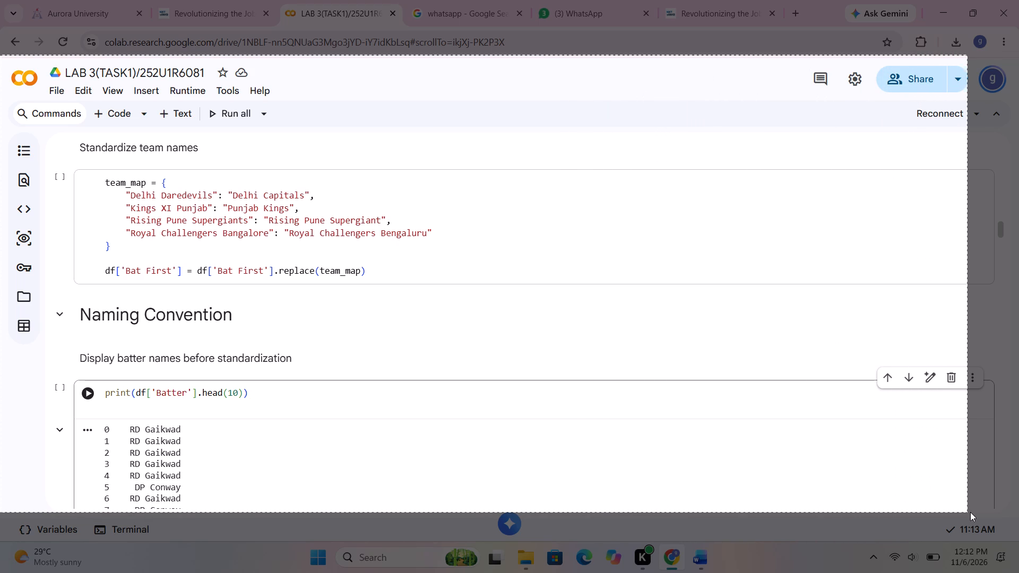
{"action": "left_click_drag", "start_coordinate": [970, 512], "coordinate": [1018, 510]}
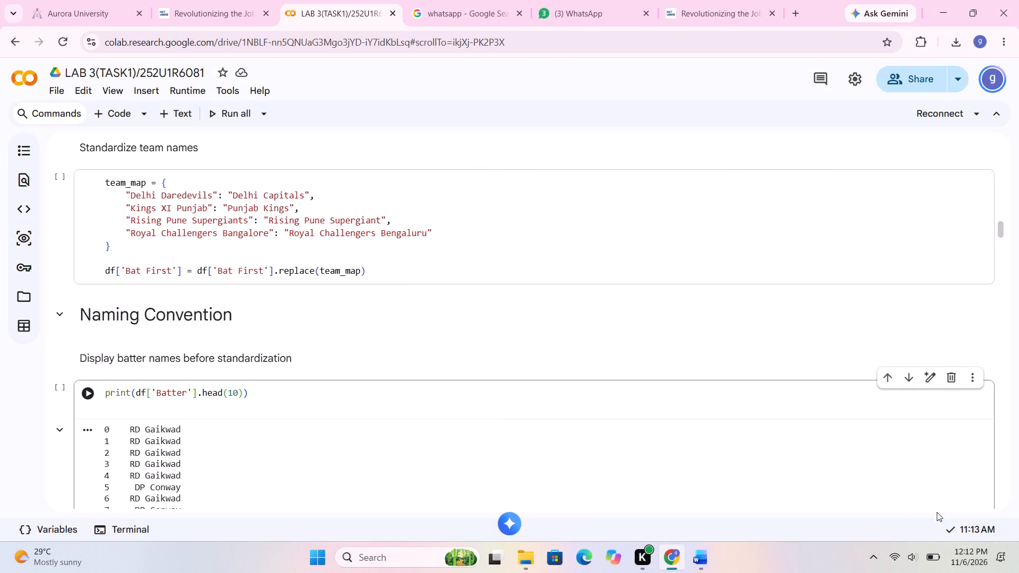
Switch to the Word lab report and paste the snip on a new line after the venue_map screenshot.
{"action": "left_click", "coordinate": [927, 496]}
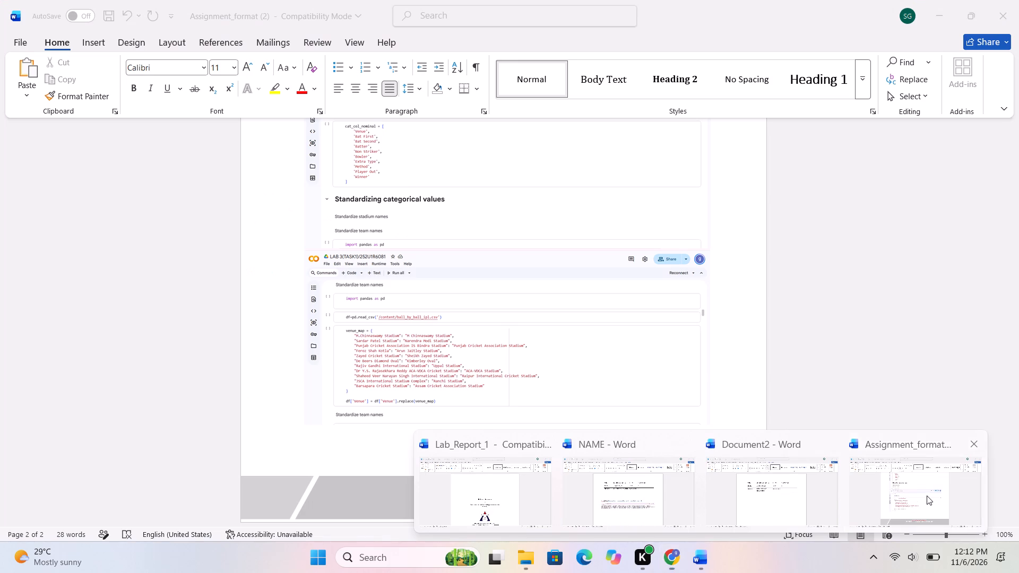
{"action": "left_click", "coordinate": [715, 417]}
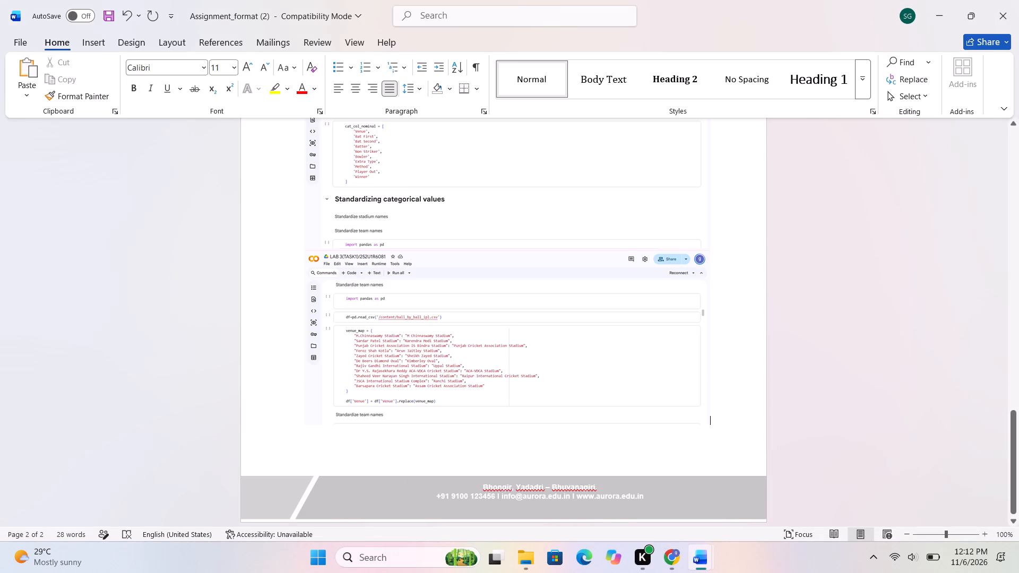
{"action": "key", "text": "Return"}
{"action": "key", "text": "ctrl+v"}
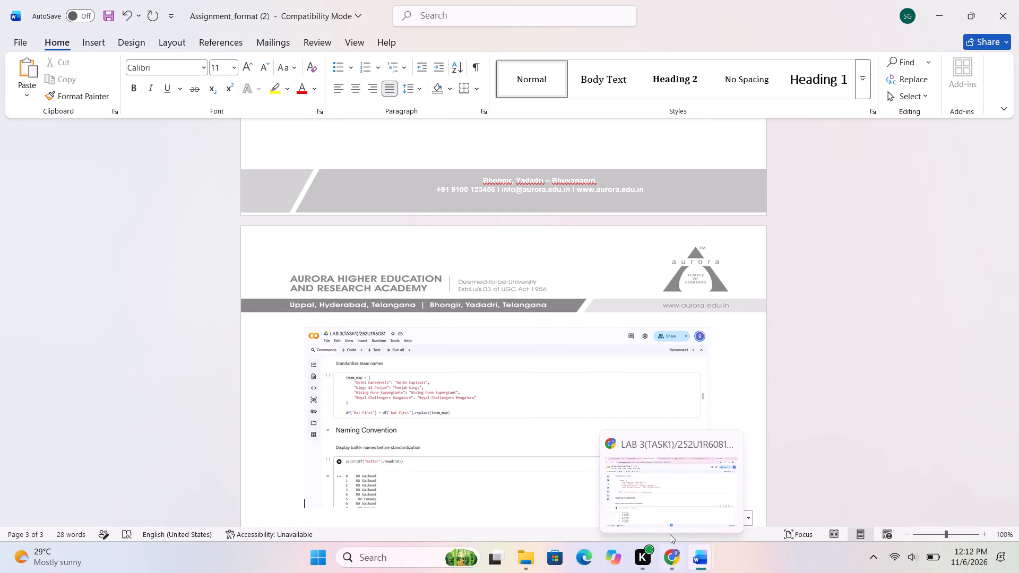
Return to the Colab notebook in Chrome and capture a full-width snip from "Display batter names before standardization" through the "Display batter names after standardization" print line.
{"action": "left_click", "coordinate": [670, 534]}
{"action": "left_click", "coordinate": [663, 503]}
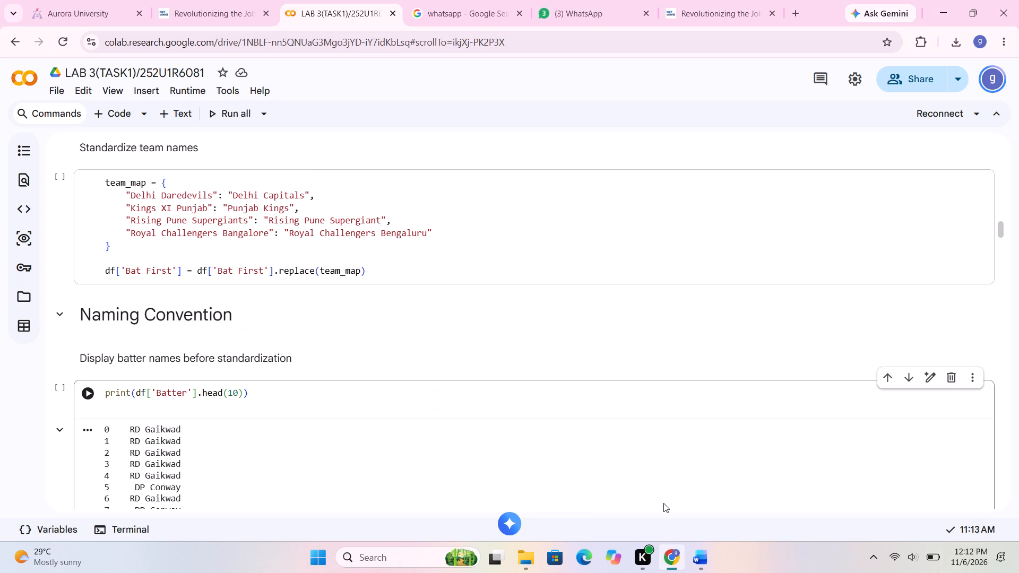
{"action": "scroll", "coordinate": [663, 503], "scroll_direction": "down", "scroll_amount": 2}
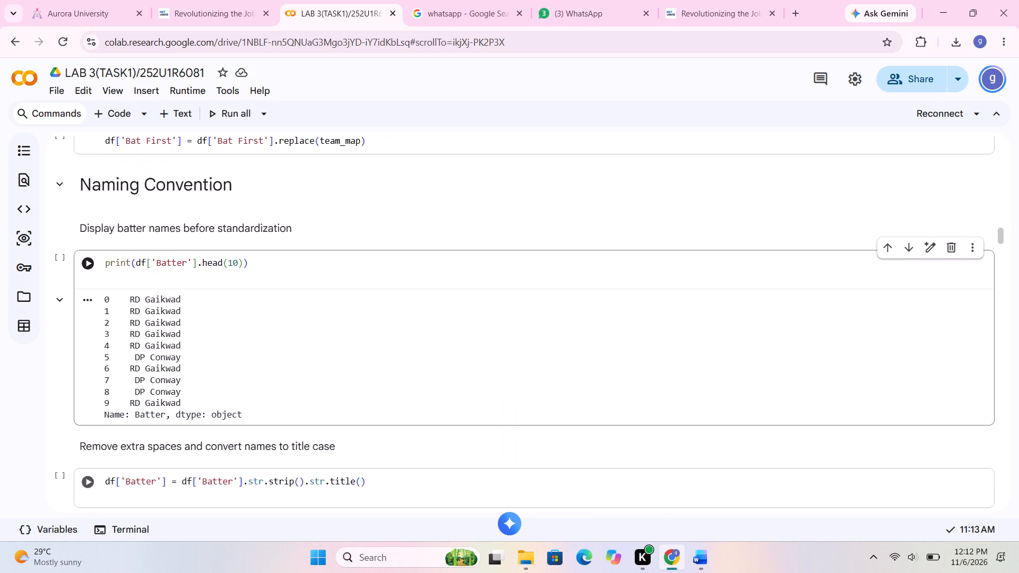
{"action": "scroll", "coordinate": [663, 503], "scroll_direction": "down", "scroll_amount": 3}
{"action": "key", "text": "Print"}
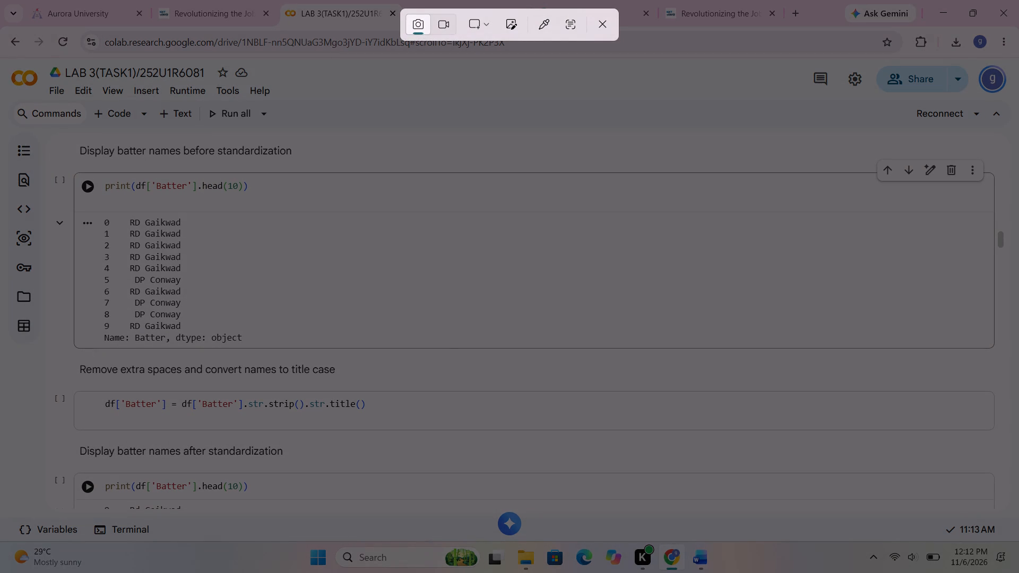
{"action": "left_click_drag", "start_coordinate": [1, 56], "coordinate": [785, 506]}
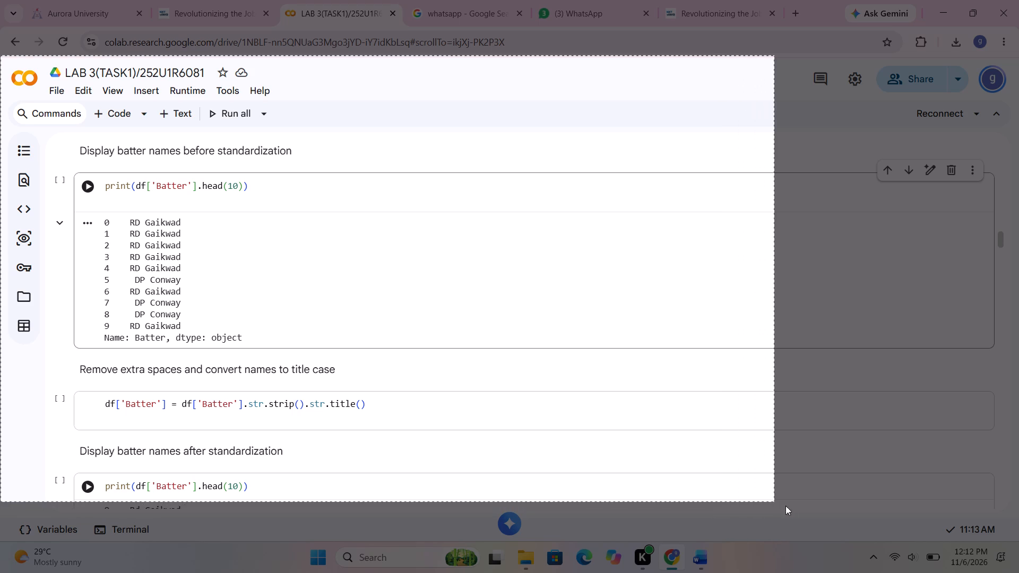
{"action": "left_click_drag", "start_coordinate": [785, 506], "coordinate": [968, 512]}
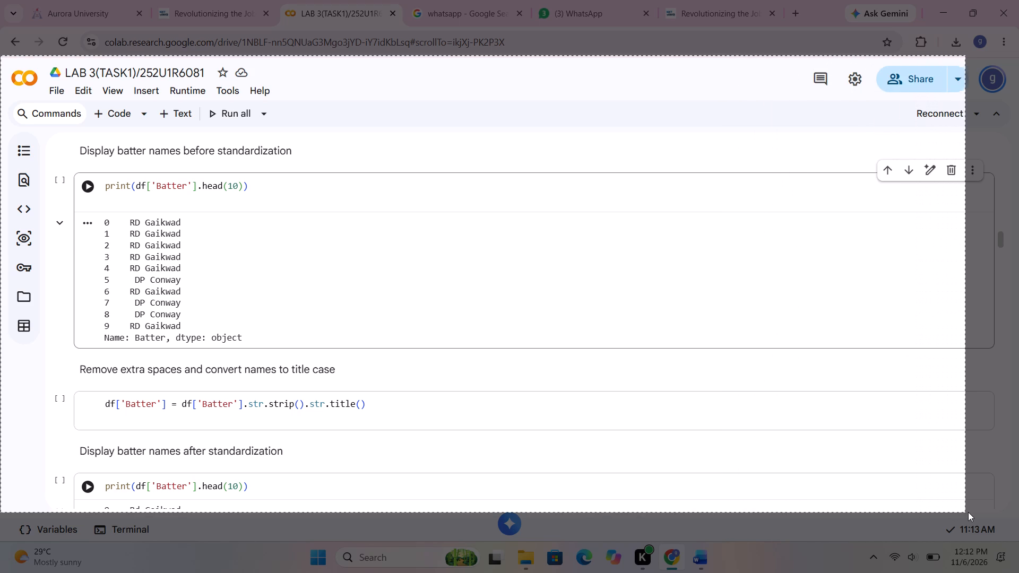
{"action": "left_click_drag", "start_coordinate": [968, 512], "coordinate": [1018, 512]}
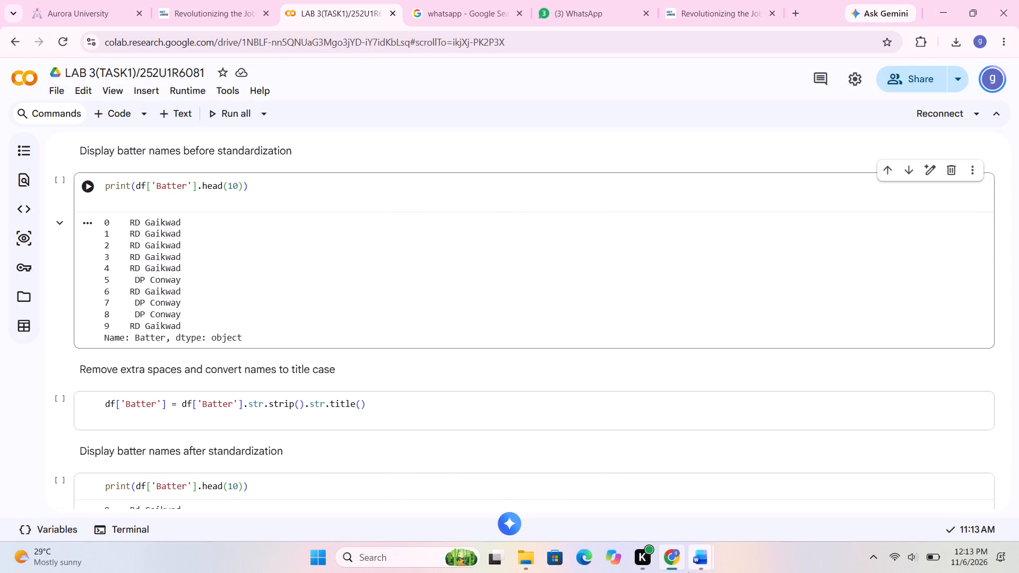
Switch to the Word lab report and paste the snip on a new line beneath the "Naming Convention" screenshot on the third page.
{"action": "left_click", "coordinate": [958, 483]}
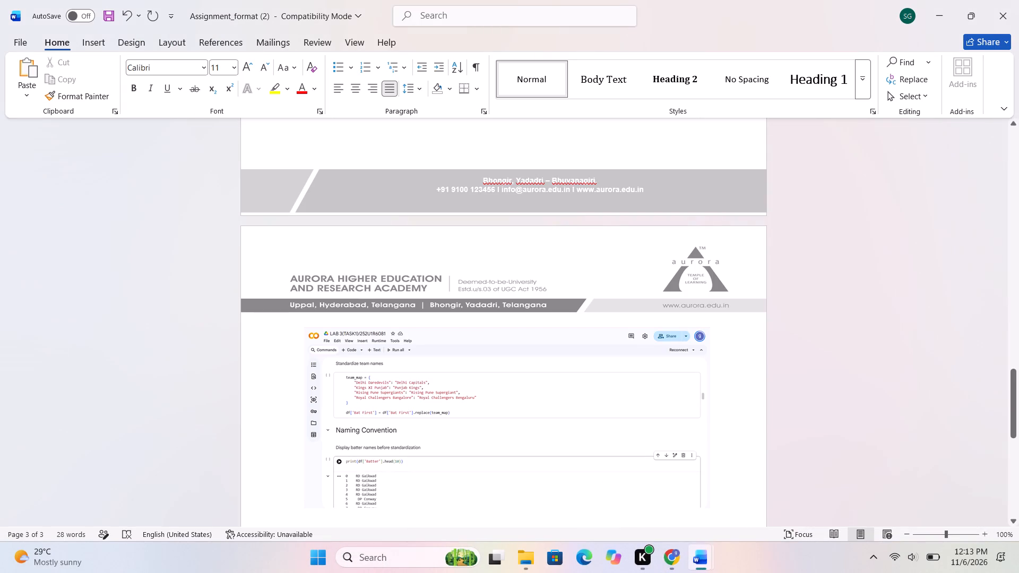
{"action": "scroll", "coordinate": [845, 441], "scroll_direction": "down", "scroll_amount": 2}
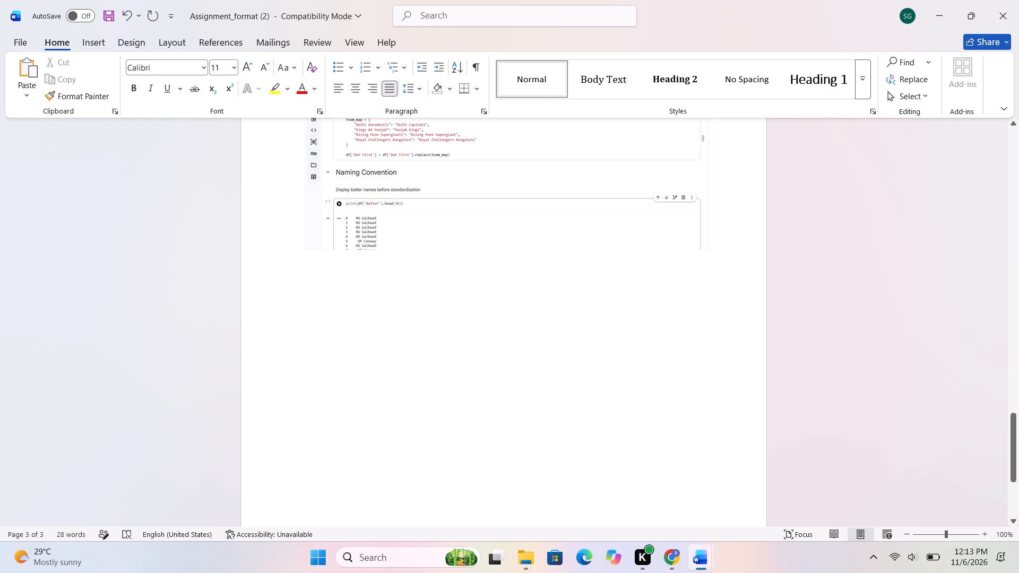
{"action": "left_click", "coordinate": [715, 246]}
{"action": "key", "text": "Return"}
{"action": "key", "text": "ctrl+v"}
{"action": "left_click", "coordinate": [715, 246], "text": "ctrl"}
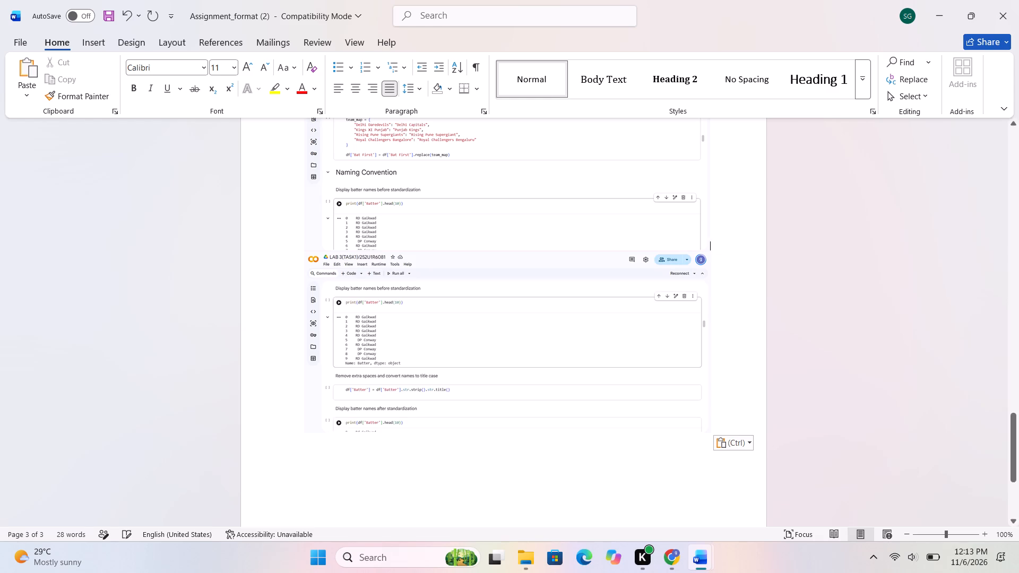
Return to the Colab notebook in Chrome and capture a full-width snip from the standardized Batter output down to the first missing_values output rows.
{"action": "left_click", "coordinate": [670, 515]}
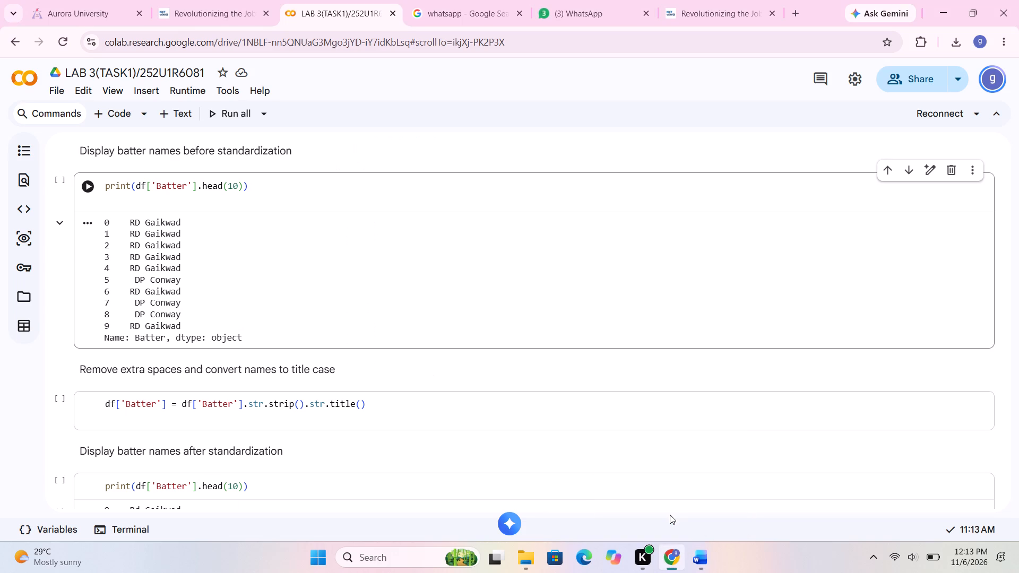
{"action": "scroll", "coordinate": [650, 441], "scroll_direction": "down", "scroll_amount": 2}
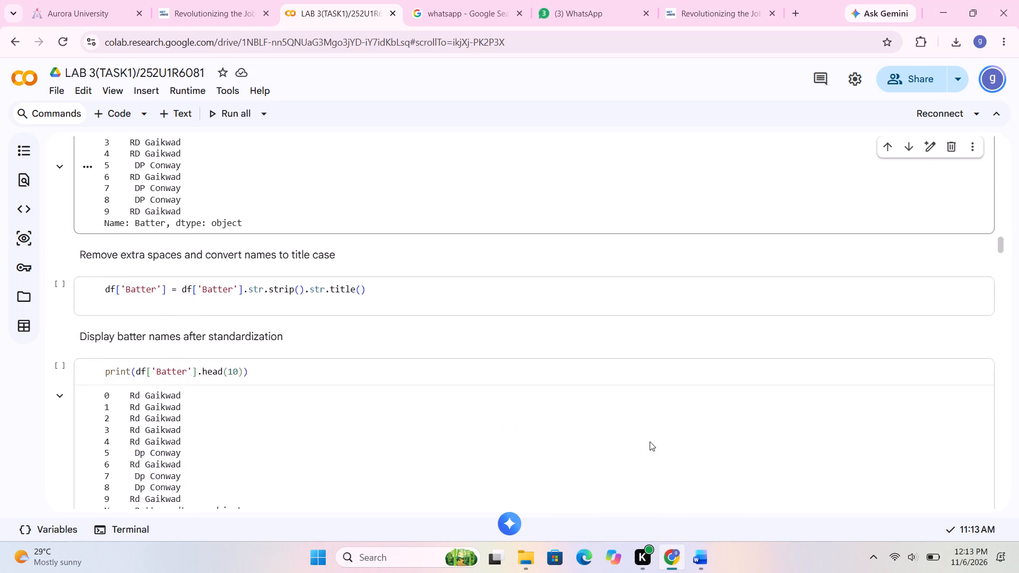
{"action": "scroll", "coordinate": [650, 441], "scroll_direction": "down", "scroll_amount": 4}
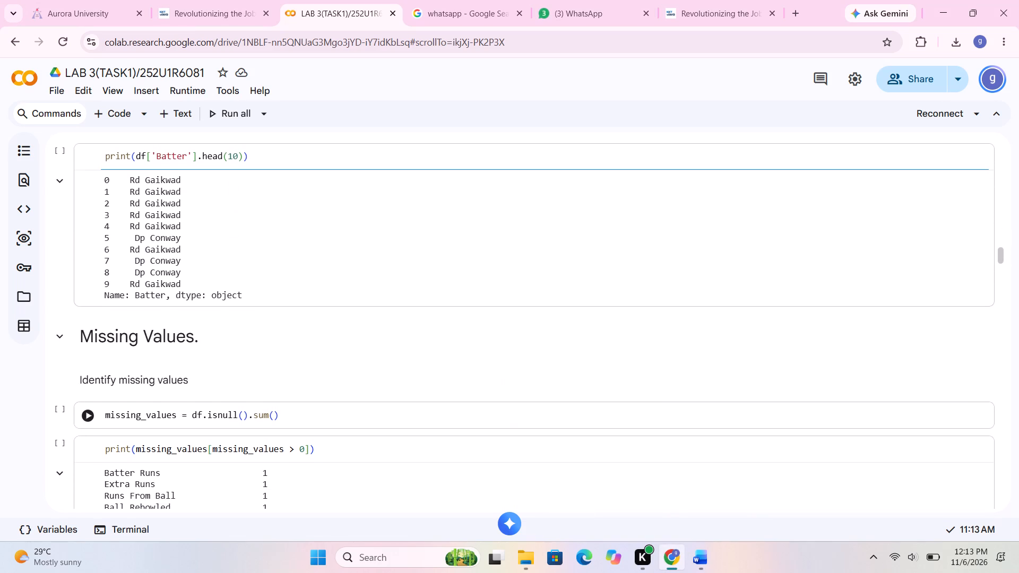
{"action": "scroll", "coordinate": [650, 441], "scroll_direction": "down", "scroll_amount": 2}
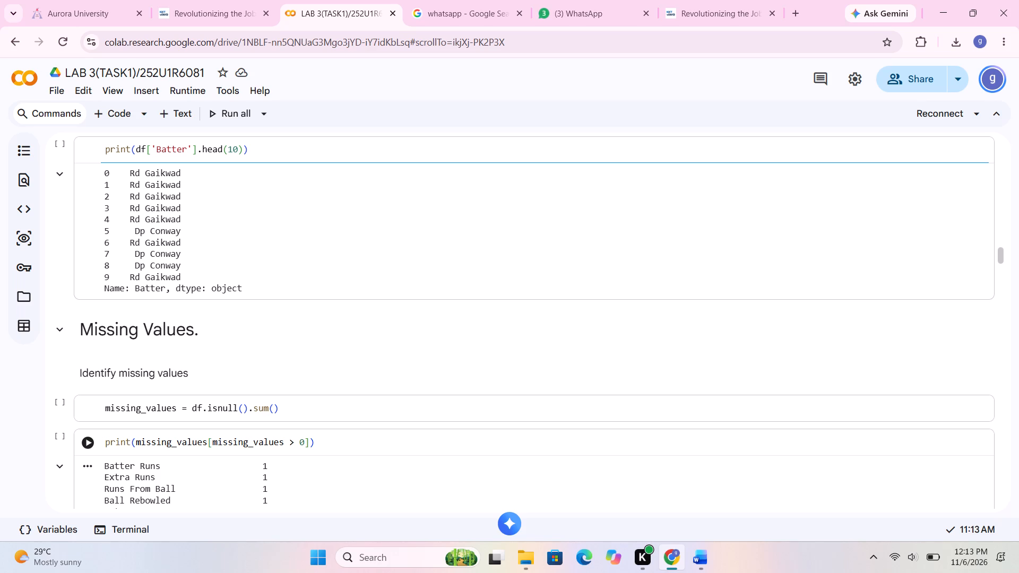
{"action": "key", "text": "Print"}
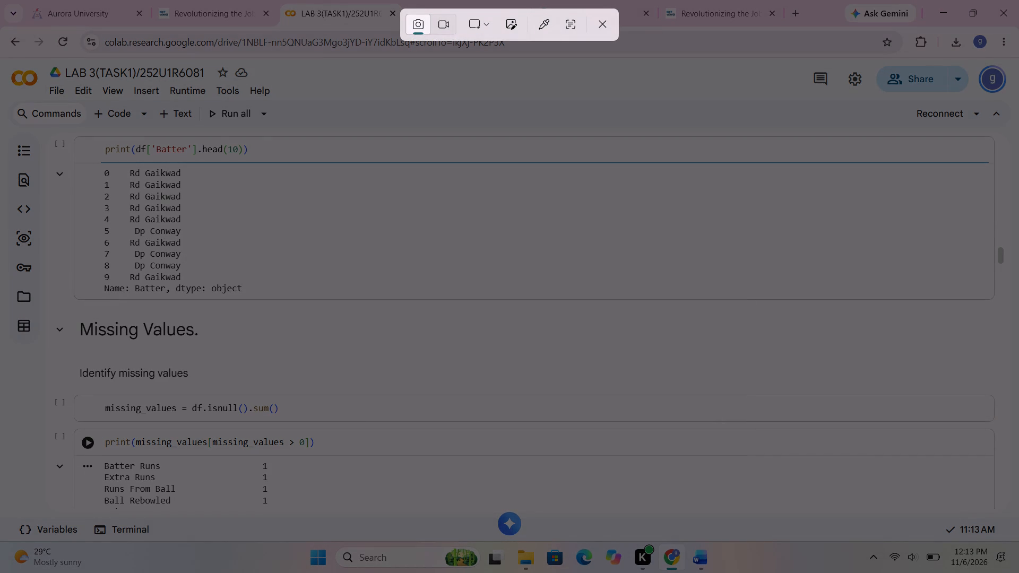
{"action": "left_click_drag", "start_coordinate": [0, 57], "coordinate": [619, 500]}
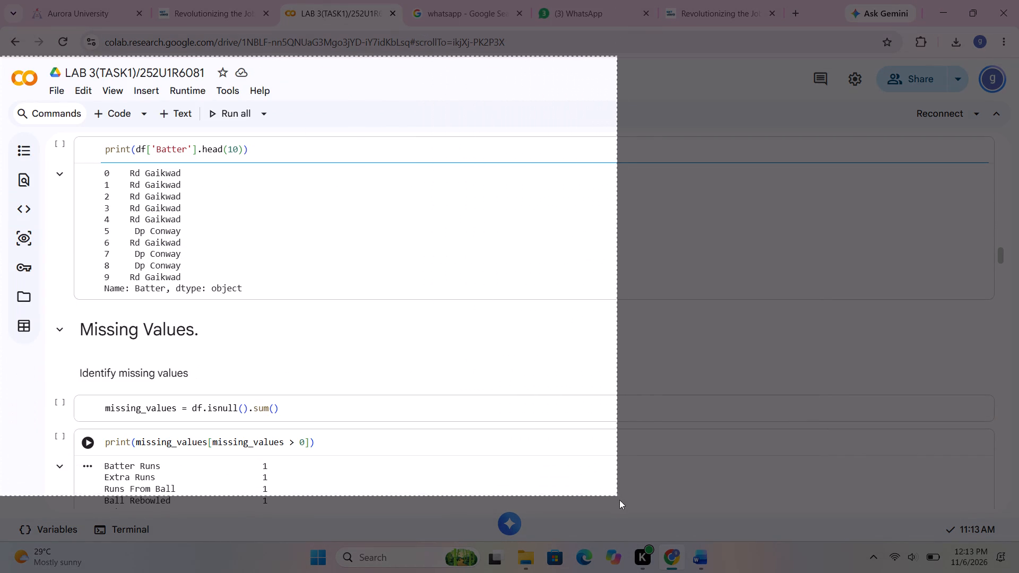
{"action": "left_click_drag", "start_coordinate": [619, 500], "coordinate": [793, 513]}
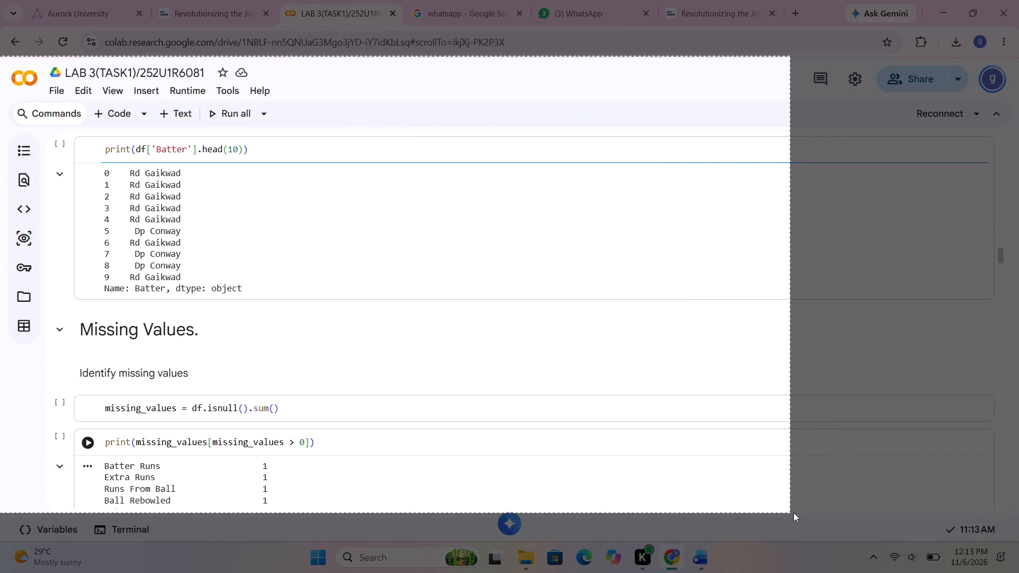
{"action": "left_click_drag", "start_coordinate": [793, 513], "coordinate": [975, 513]}
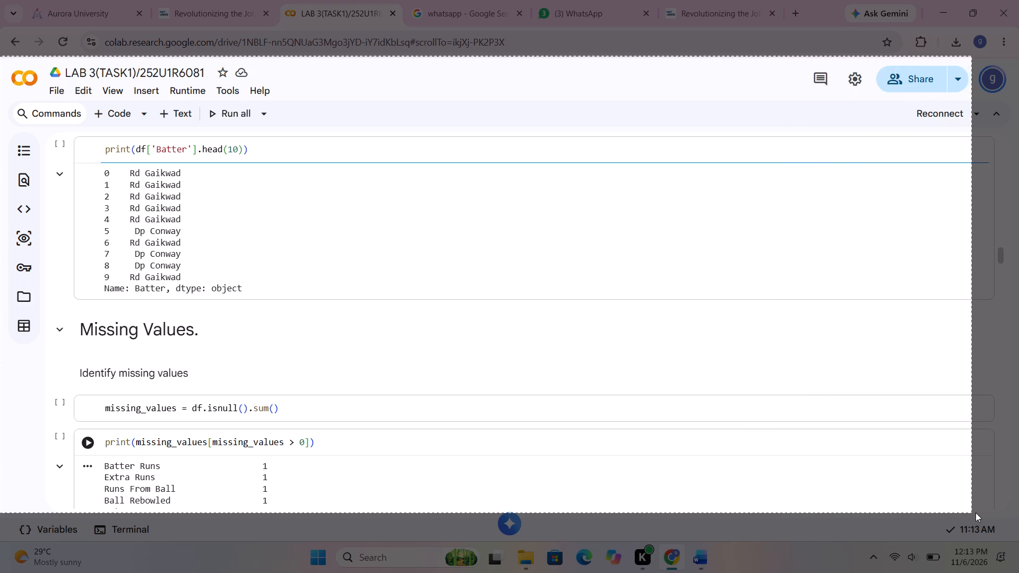
{"action": "left_click_drag", "start_coordinate": [975, 513], "coordinate": [1018, 508]}
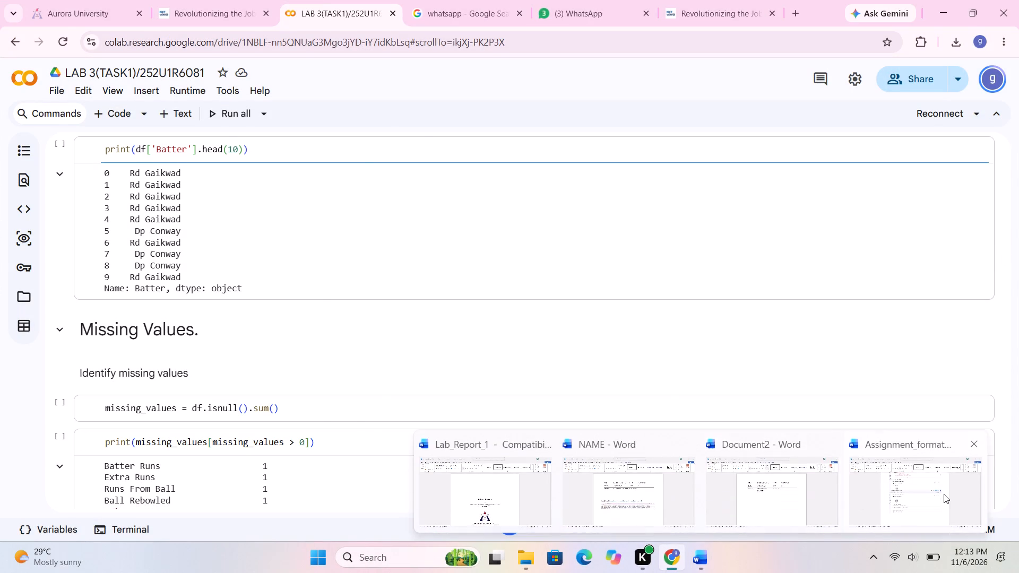
Switch to the Word lab report and paste the snip on a new line beneath the "Display batter names before standardization" screenshot.
{"action": "left_click", "coordinate": [944, 494]}
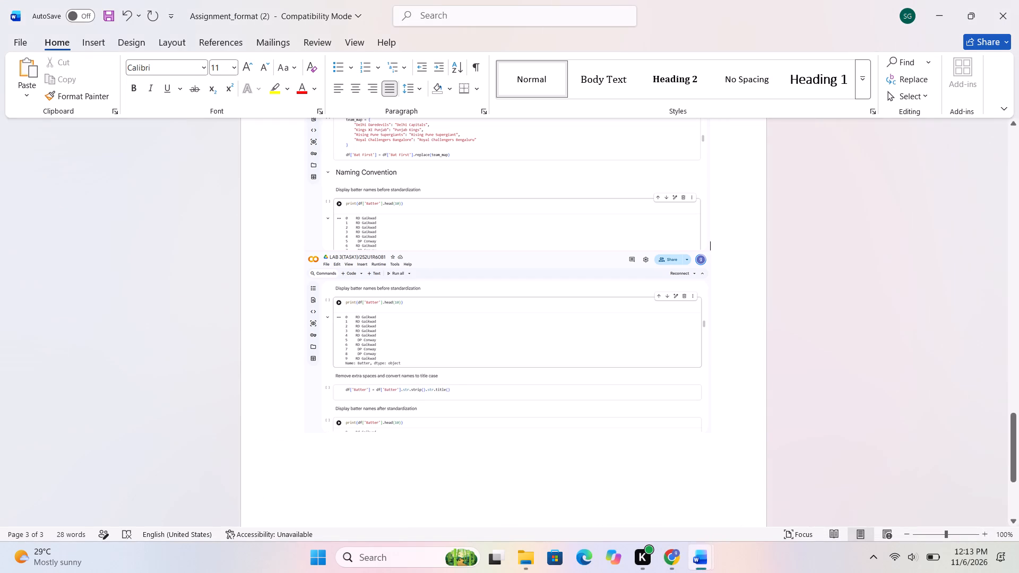
{"action": "left_click", "coordinate": [716, 425]}
{"action": "key", "text": "Return"}
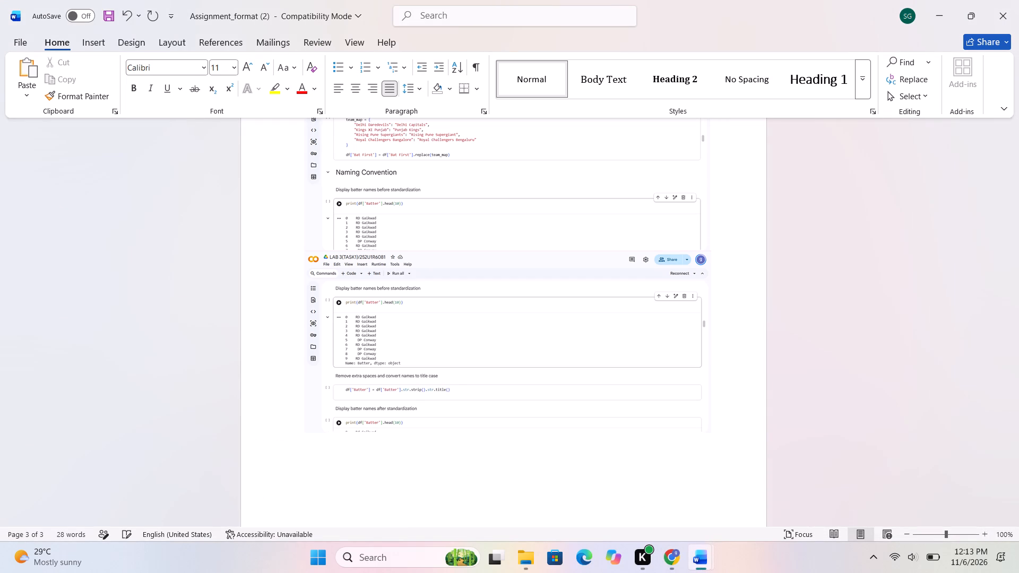
{"action": "key", "text": "ctrl+v"}
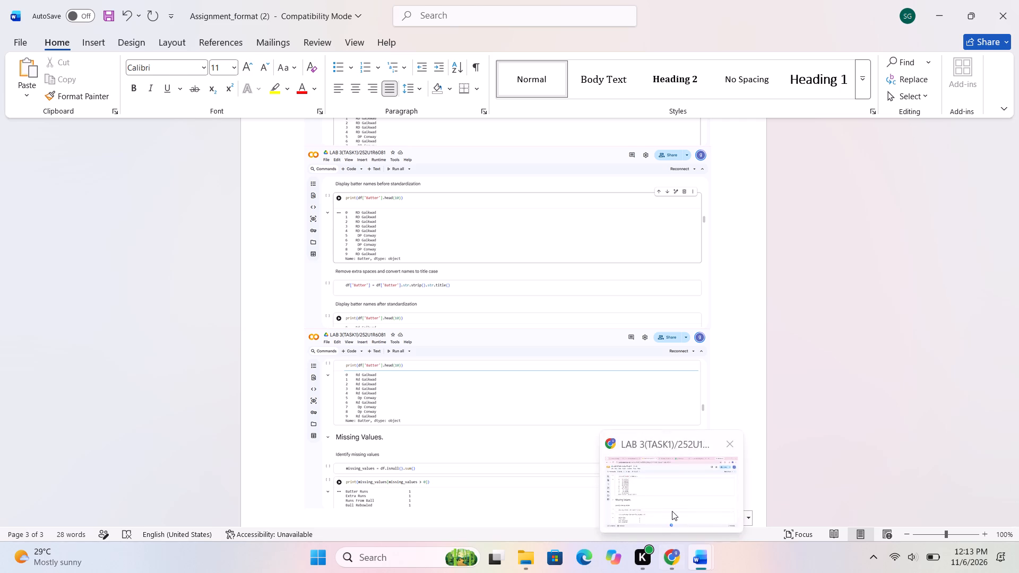
Return to the Colab notebook in Chrome and capture a full-width snip from the missing_values cell through the complete list of missing value counts.
{"action": "left_click", "coordinate": [672, 511]}
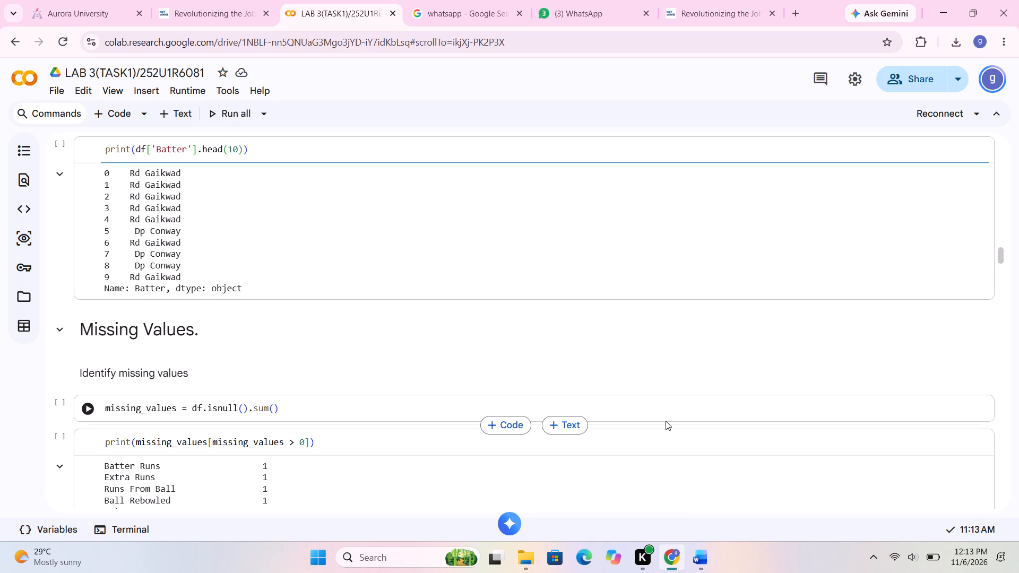
{"action": "scroll", "coordinate": [666, 421], "scroll_direction": "down", "scroll_amount": 4}
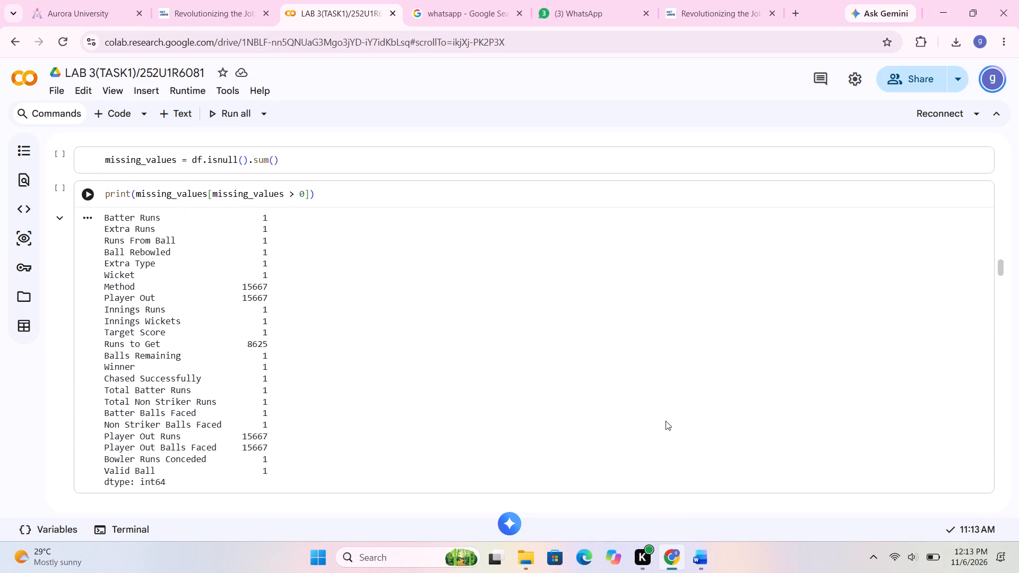
{"action": "scroll", "coordinate": [666, 421], "scroll_direction": "down", "scroll_amount": 1}
{"action": "key", "text": "Print"}
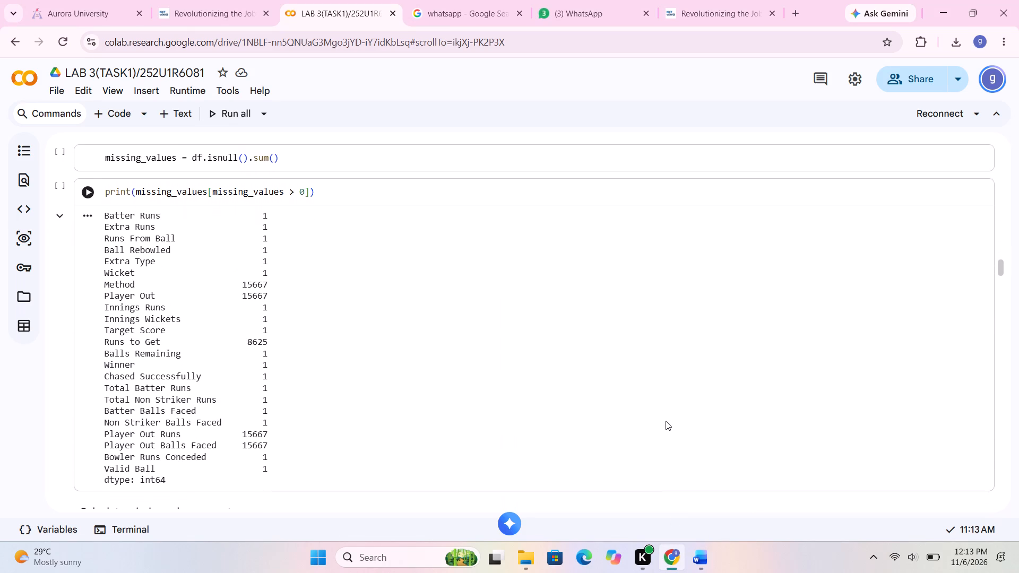
{"action": "left_click_drag", "start_coordinate": [0, 53], "coordinate": [784, 502]}
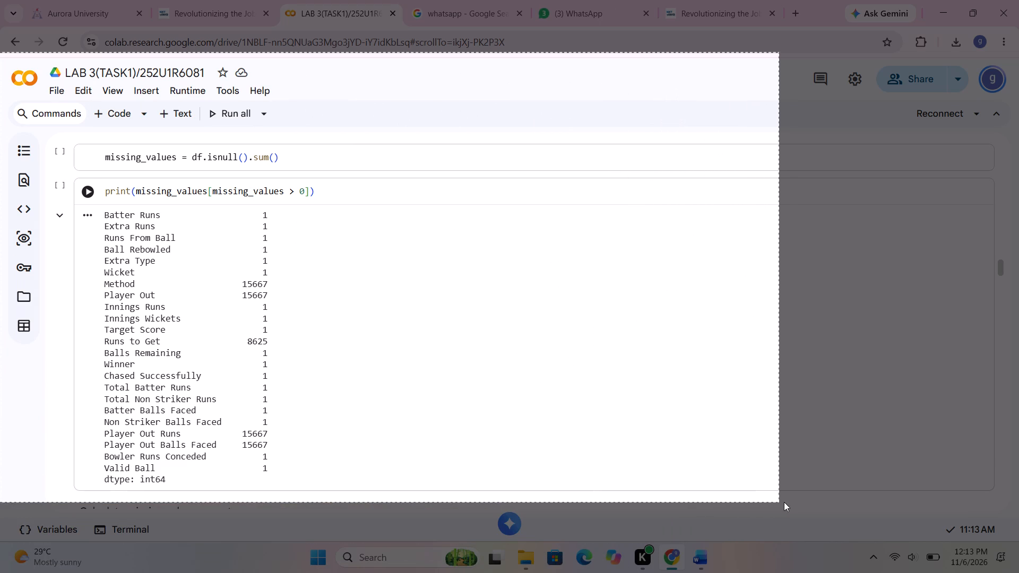
{"action": "left_click_drag", "start_coordinate": [784, 502], "coordinate": [961, 506]}
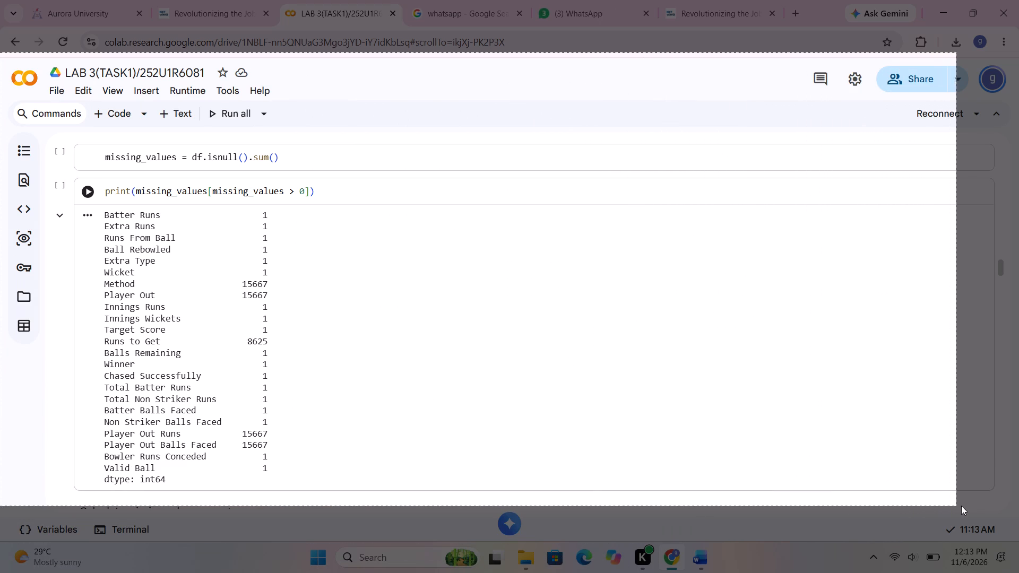
{"action": "left_click_drag", "start_coordinate": [961, 506], "coordinate": [1018, 505]}
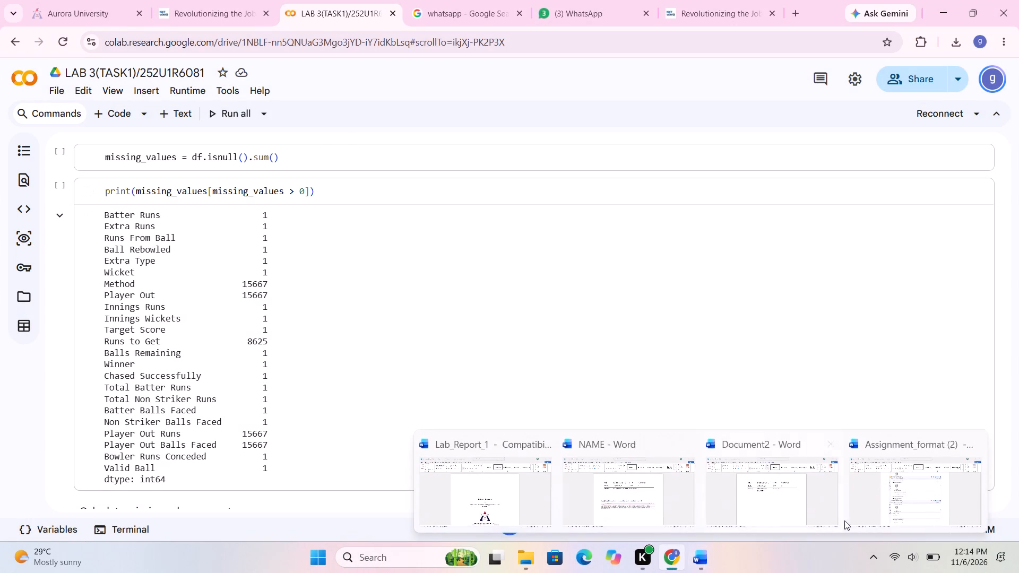
Switch to the Word lab report and paste the snip on a new line after the "Missing Values" screenshot.
{"action": "left_click", "coordinate": [852, 519]}
{"action": "scroll", "coordinate": [852, 519], "scroll_direction": "down", "scroll_amount": 2}
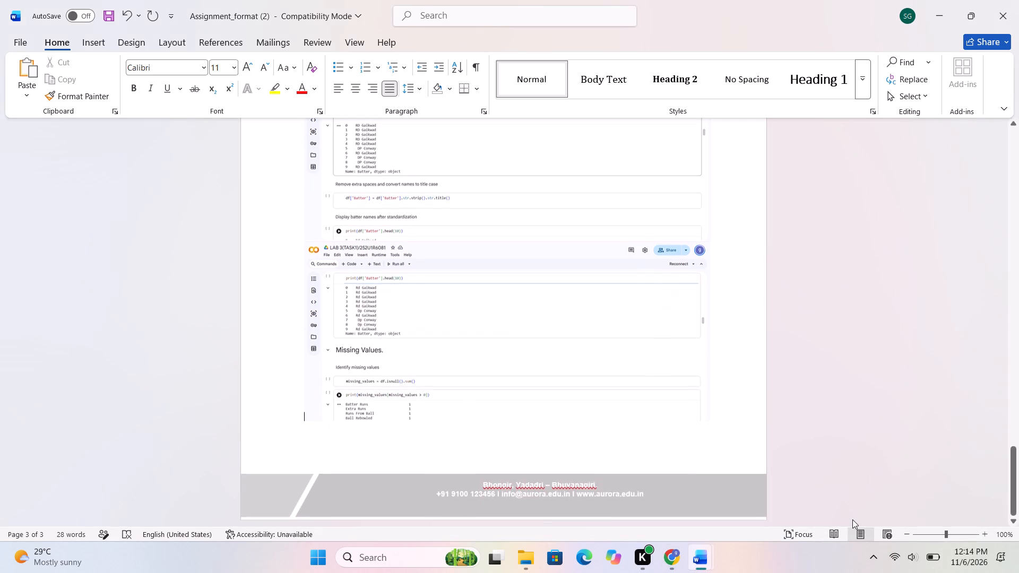
{"action": "scroll", "coordinate": [852, 519], "scroll_direction": "down", "scroll_amount": 2}
{"action": "left_click", "coordinate": [712, 413]}
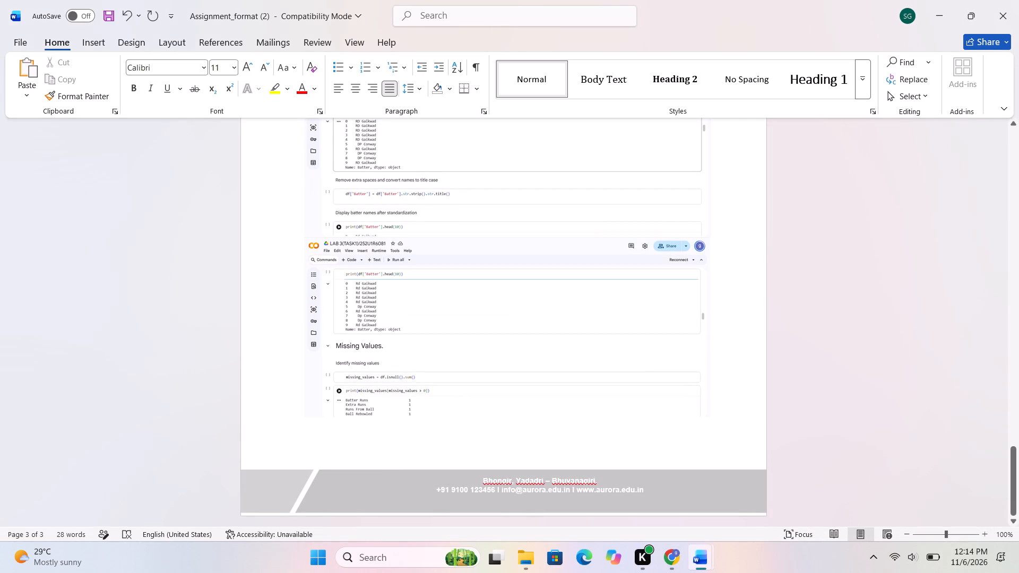
{"action": "key", "text": "Return"}
{"action": "key", "text": "ctrl+v"}
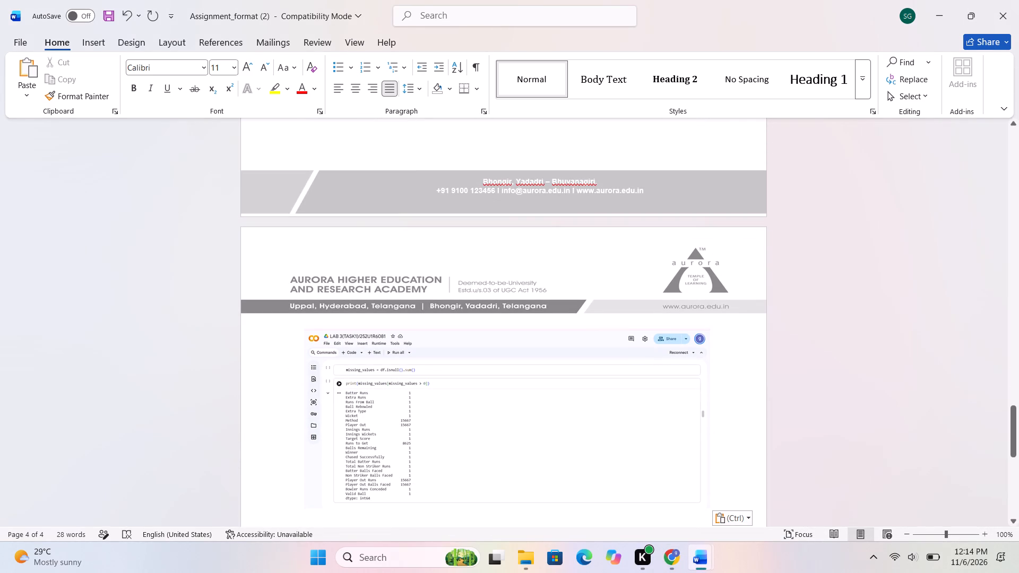
Return to the Colab notebook in Chrome and capture a full-width snip from "Calculate missing value percentage" through the end of the percentage output.
{"action": "left_click", "coordinate": [661, 508]}
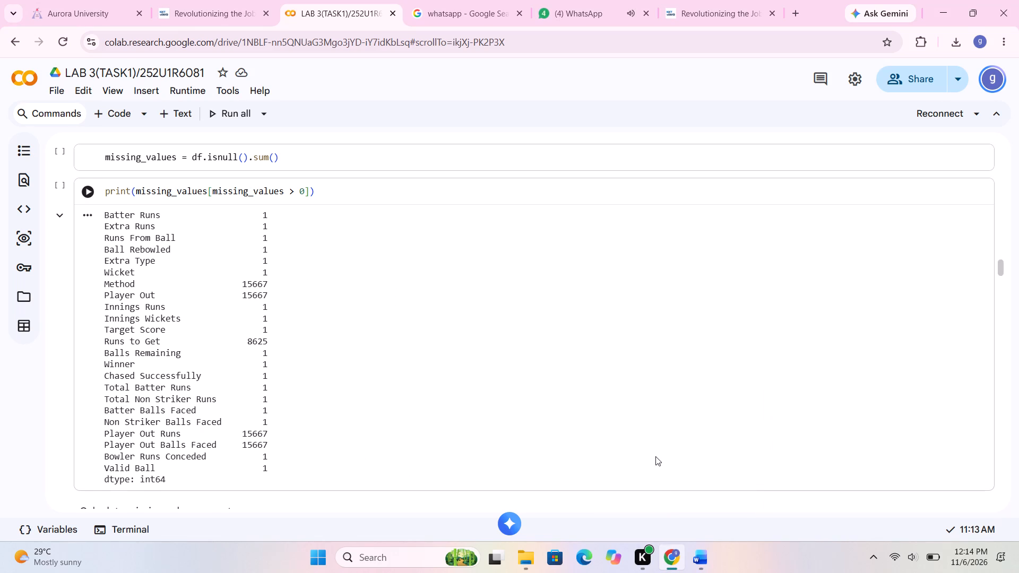
{"action": "scroll", "coordinate": [655, 456], "scroll_direction": "down", "scroll_amount": 6}
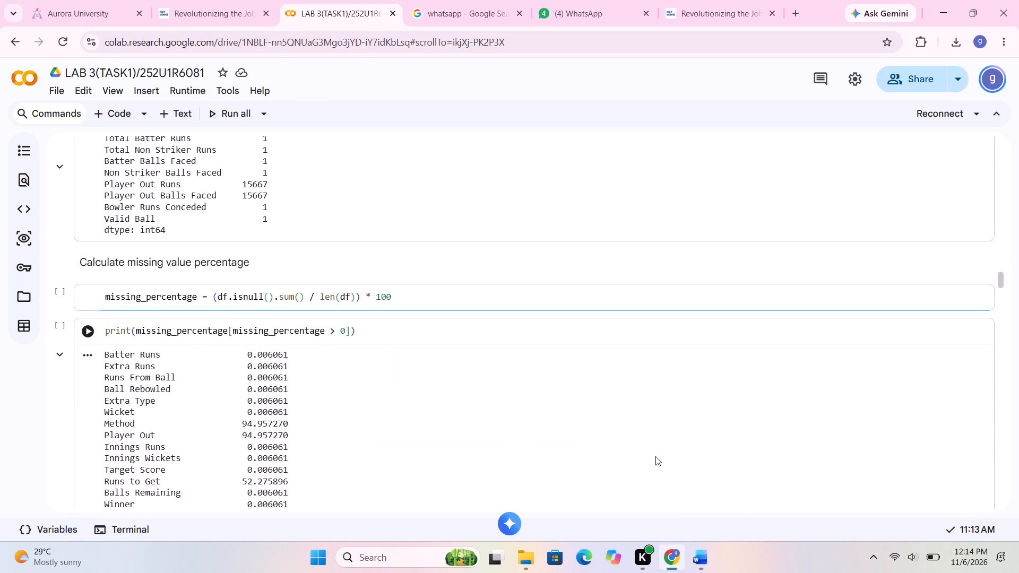
{"action": "scroll", "coordinate": [655, 456], "scroll_direction": "down", "scroll_amount": 2}
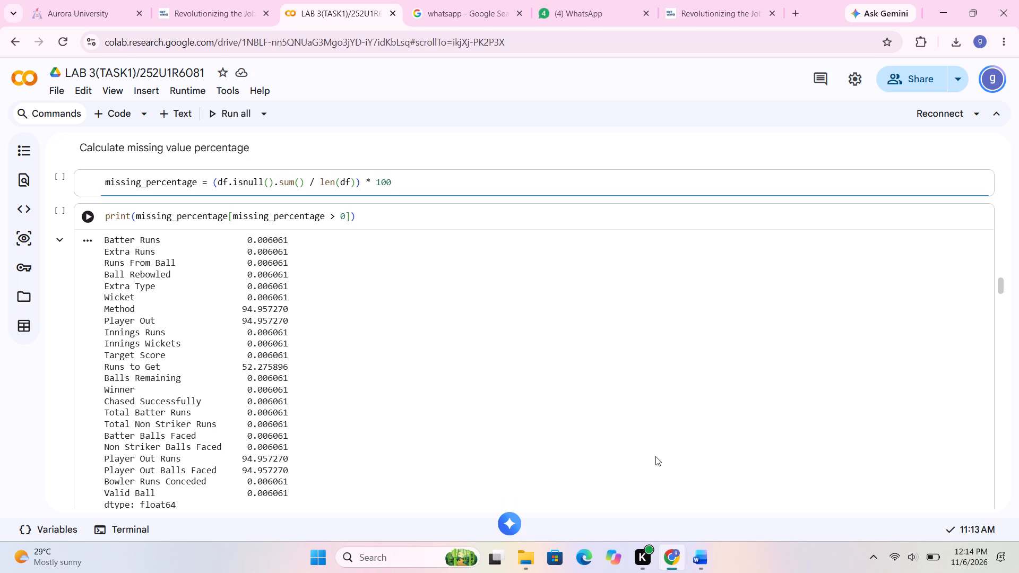
{"action": "key", "text": "Print"}
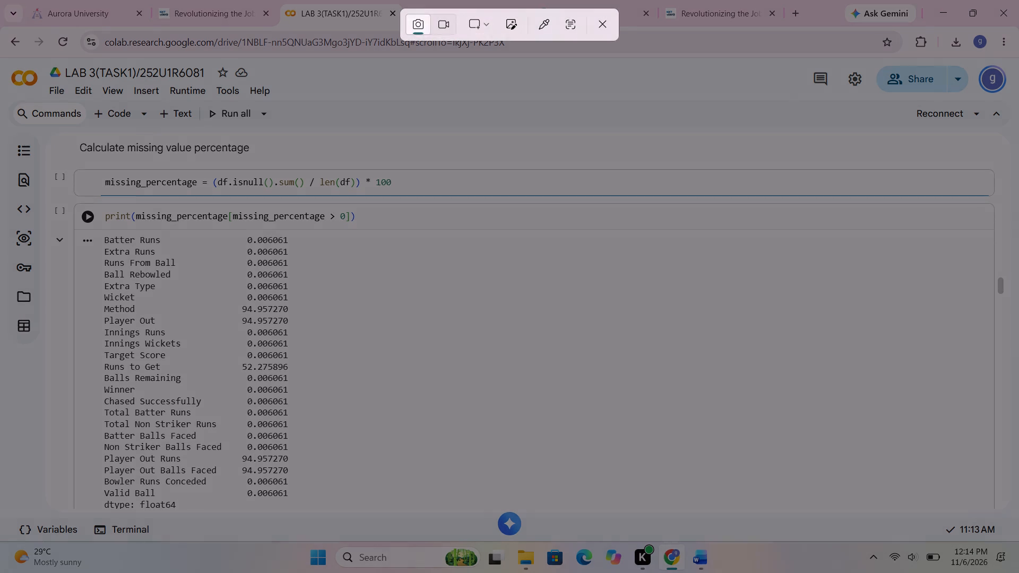
{"action": "left_click_drag", "start_coordinate": [0, 53], "coordinate": [260, 254]}
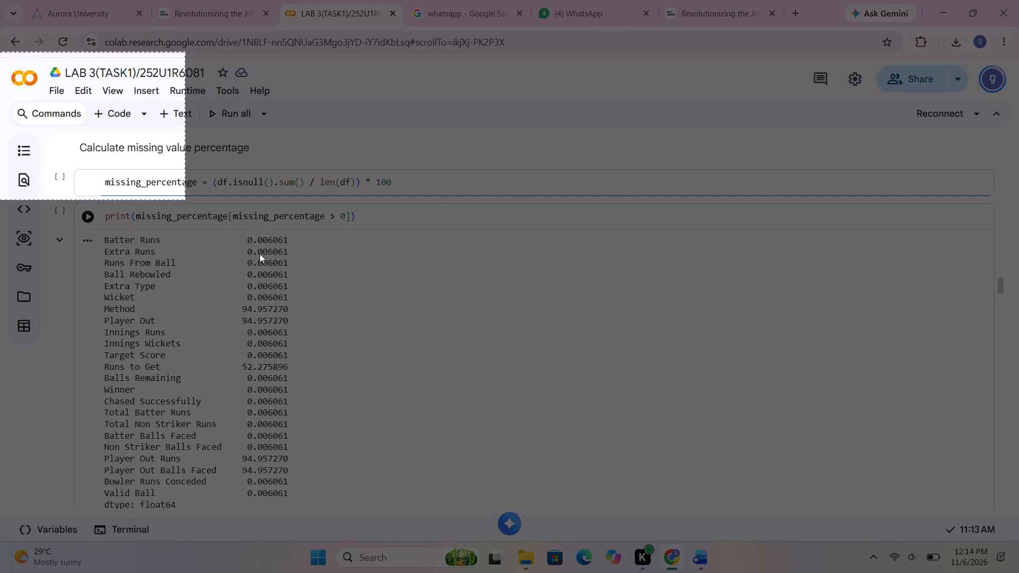
{"action": "left_click_drag", "start_coordinate": [260, 254], "coordinate": [840, 525]}
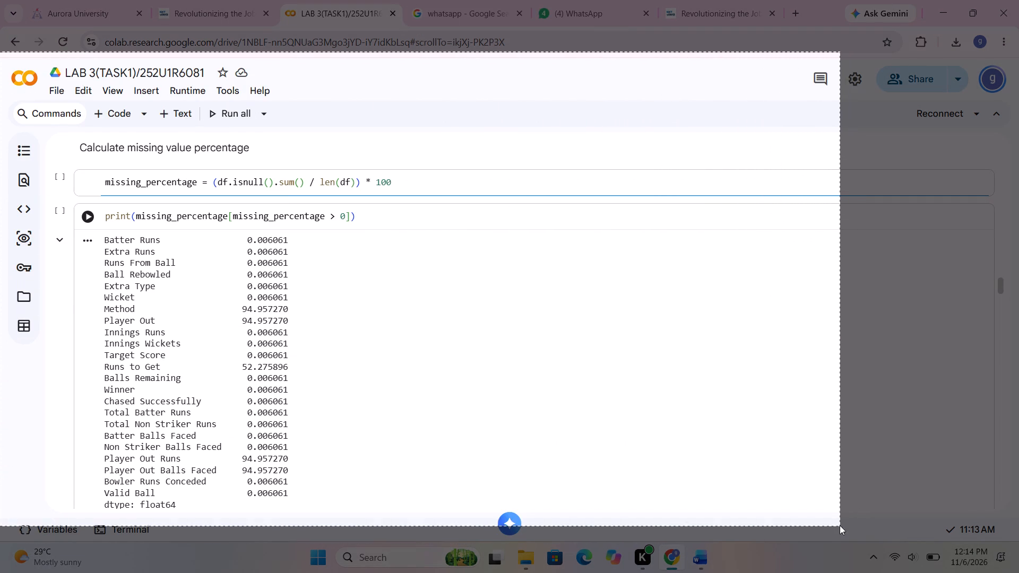
{"action": "left_click_drag", "start_coordinate": [840, 525], "coordinate": [1018, 512]}
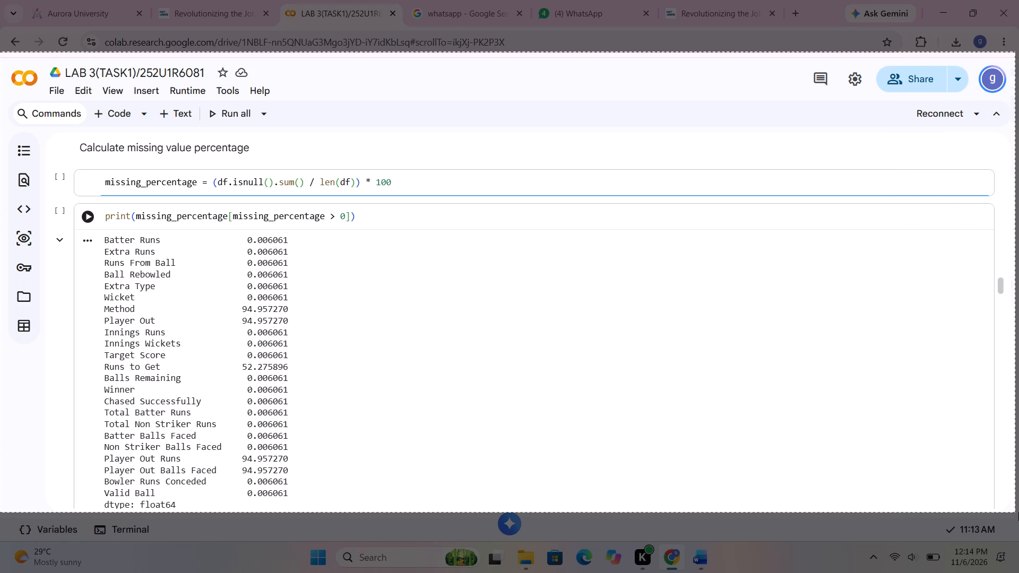
{"action": "left_click_drag", "start_coordinate": [1018, 512], "coordinate": [1018, 510]}
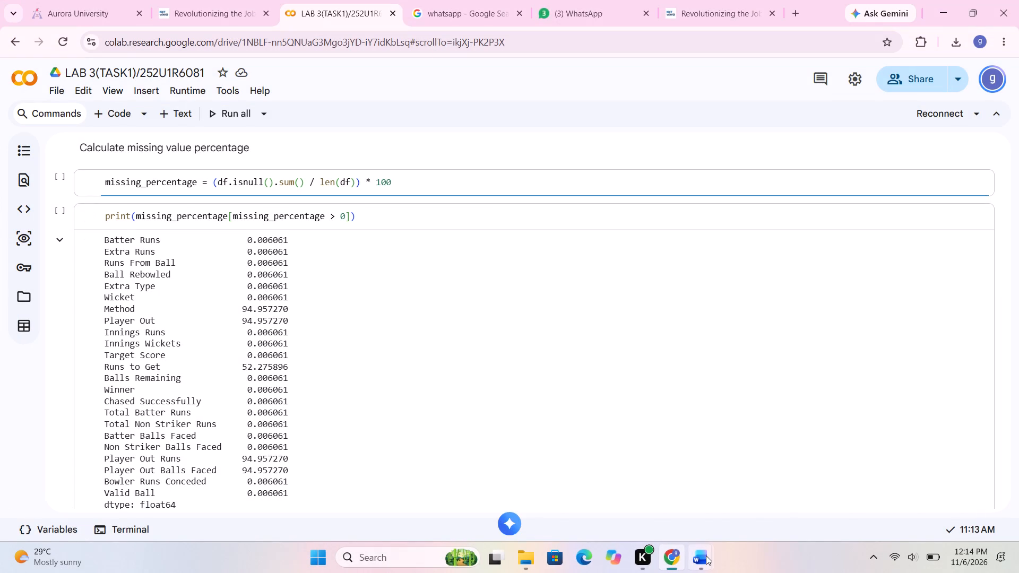
Switch to the Word lab report and paste the snip on a new line beneath the missing value counts screenshot on the fourth page.
{"action": "left_click", "coordinate": [933, 475]}
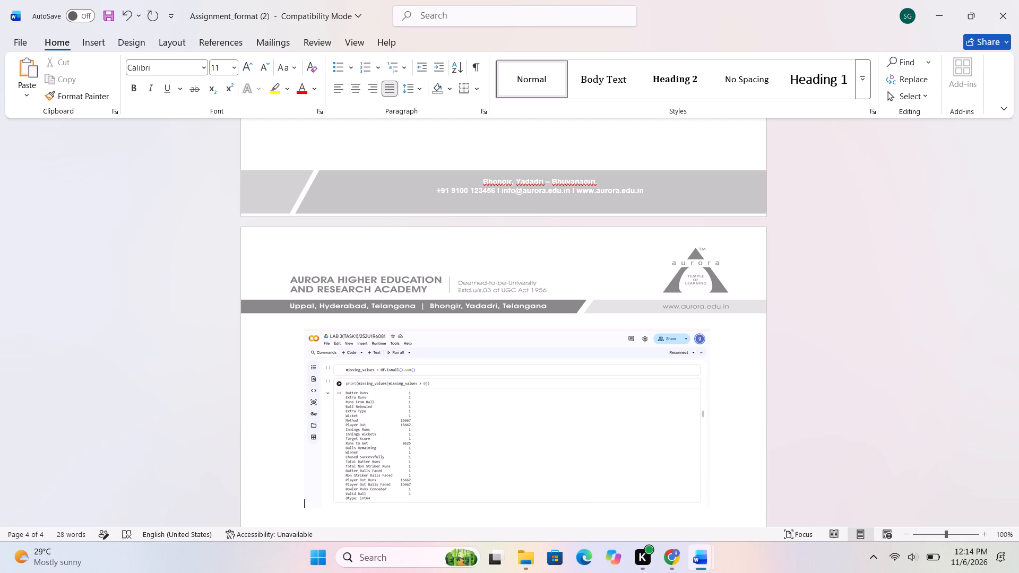
{"action": "scroll", "coordinate": [793, 446], "scroll_direction": "down", "scroll_amount": 1}
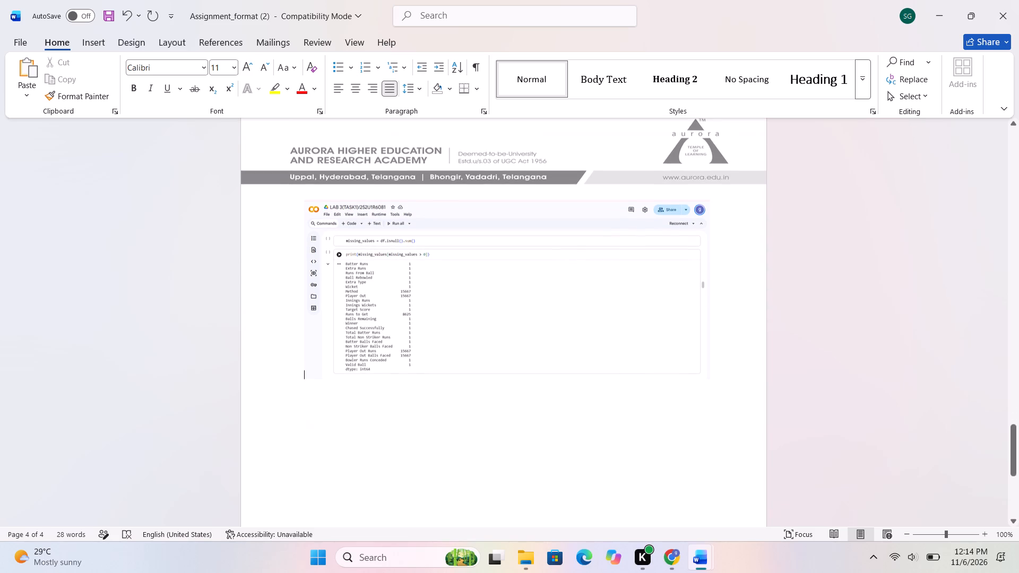
{"action": "scroll", "coordinate": [793, 446], "scroll_direction": "down", "scroll_amount": 1}
{"action": "left_click", "coordinate": [714, 355]}
{"action": "key", "text": "Return"}
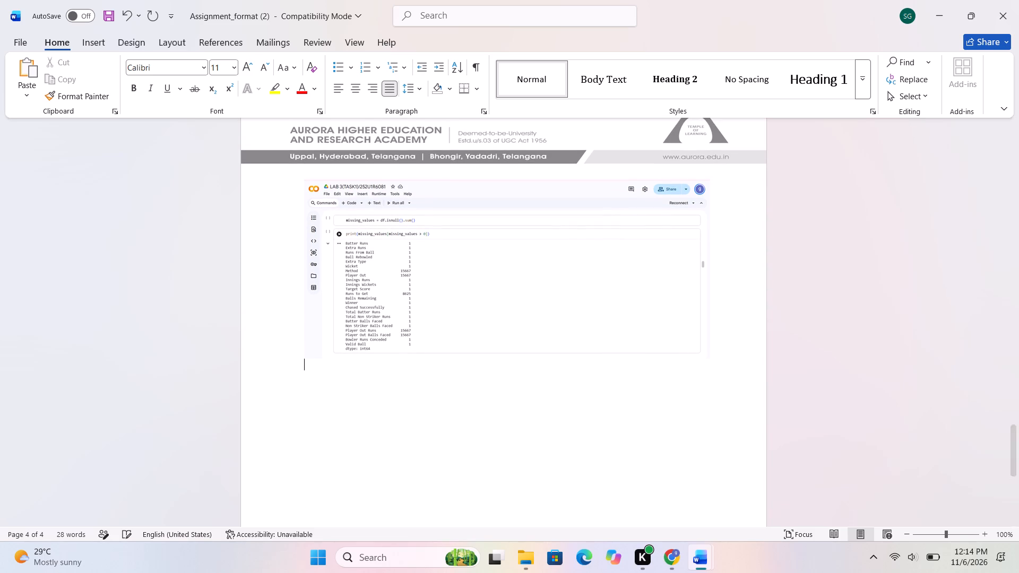
{"action": "key", "text": "ctrl+v"}
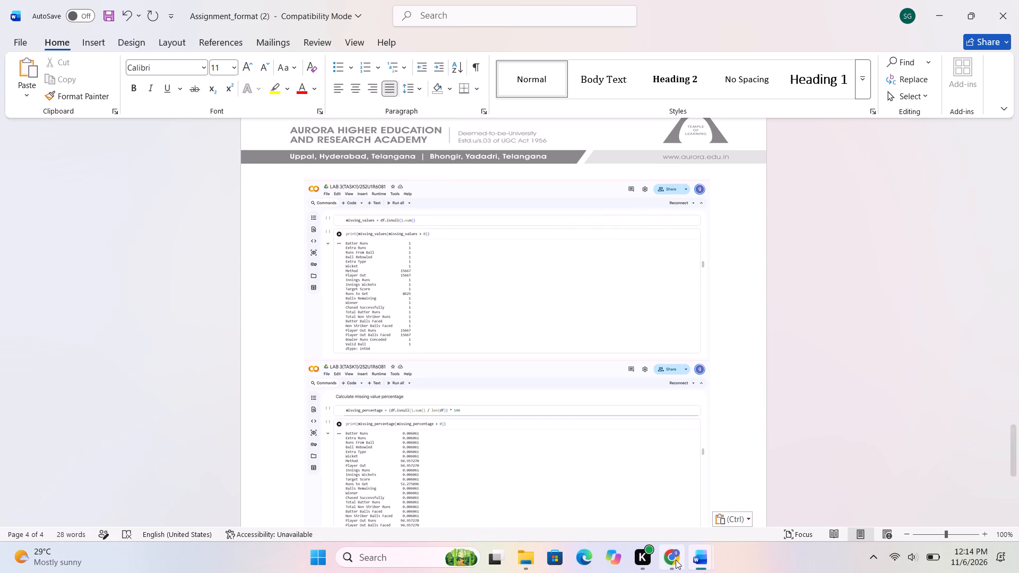
Return to the Colab notebook in Chrome and capture a full-width snip from "Handle missing categorical values" through the visible "Check missing values again" output.
{"action": "left_click", "coordinate": [677, 522]}
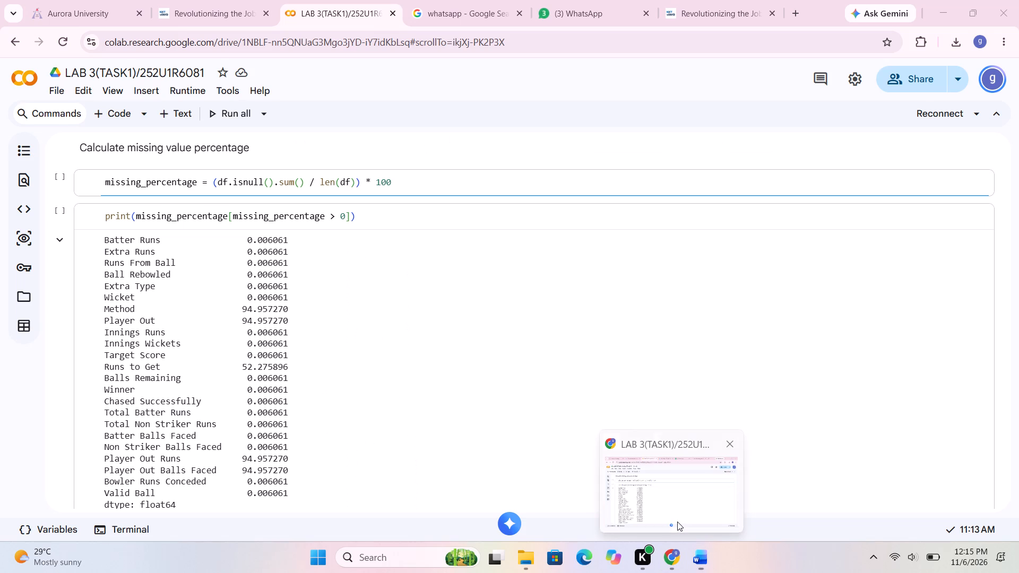
{"action": "scroll", "coordinate": [667, 447], "scroll_direction": "down", "scroll_amount": 7}
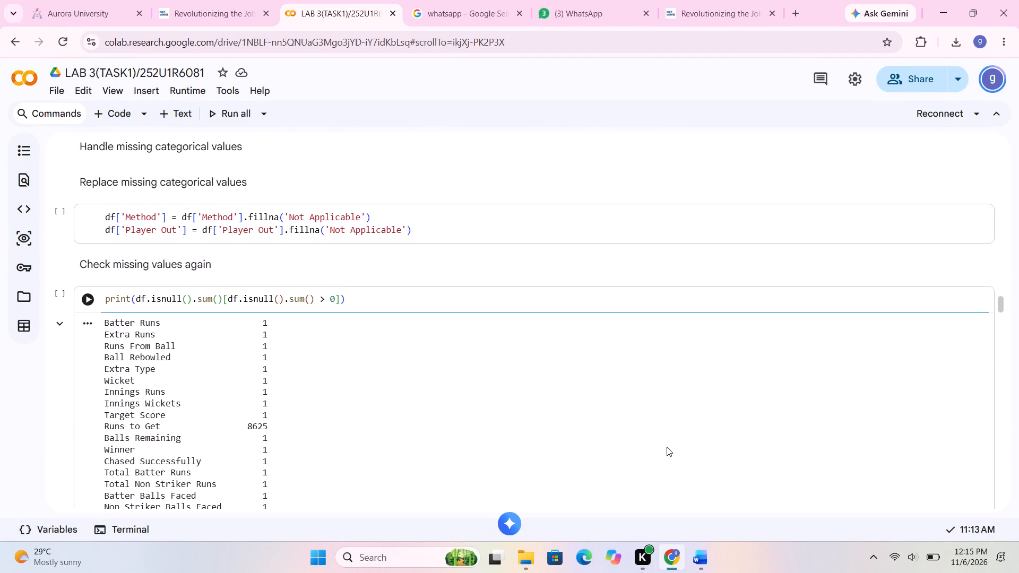
{"action": "key", "text": "Print"}
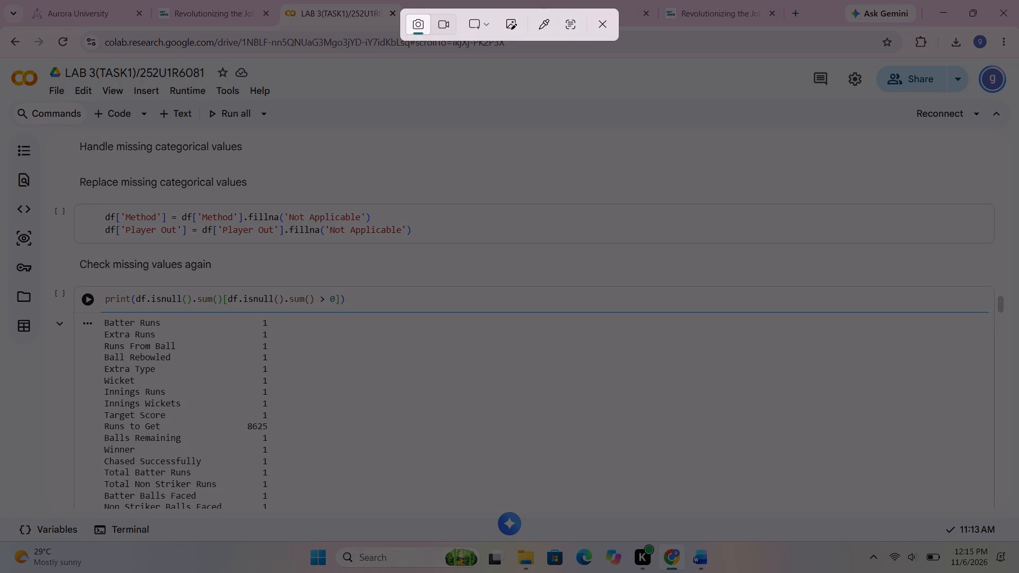
{"action": "left_click_drag", "start_coordinate": [0, 50], "coordinate": [646, 515]}
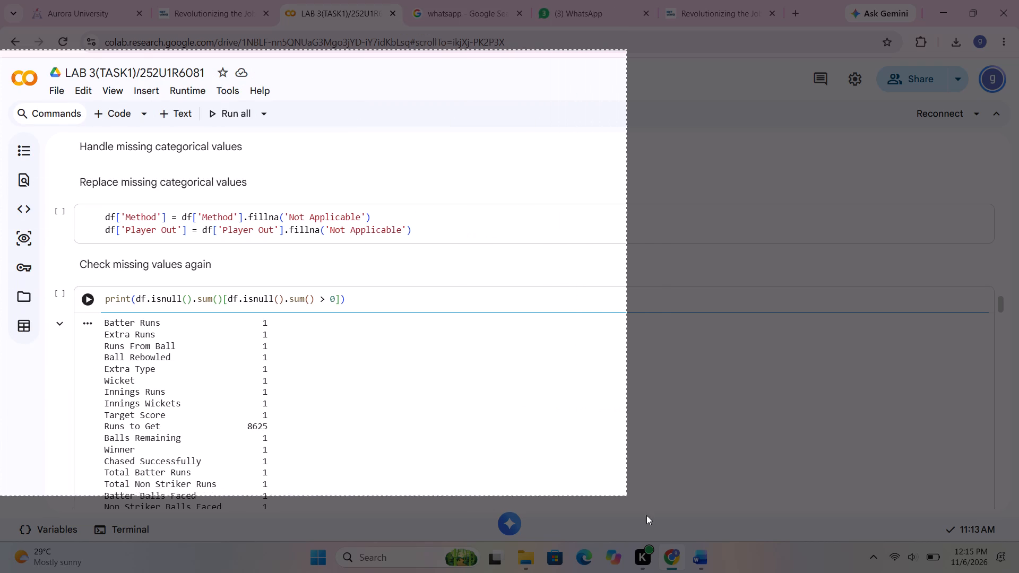
{"action": "left_click_drag", "start_coordinate": [646, 515], "coordinate": [855, 511]}
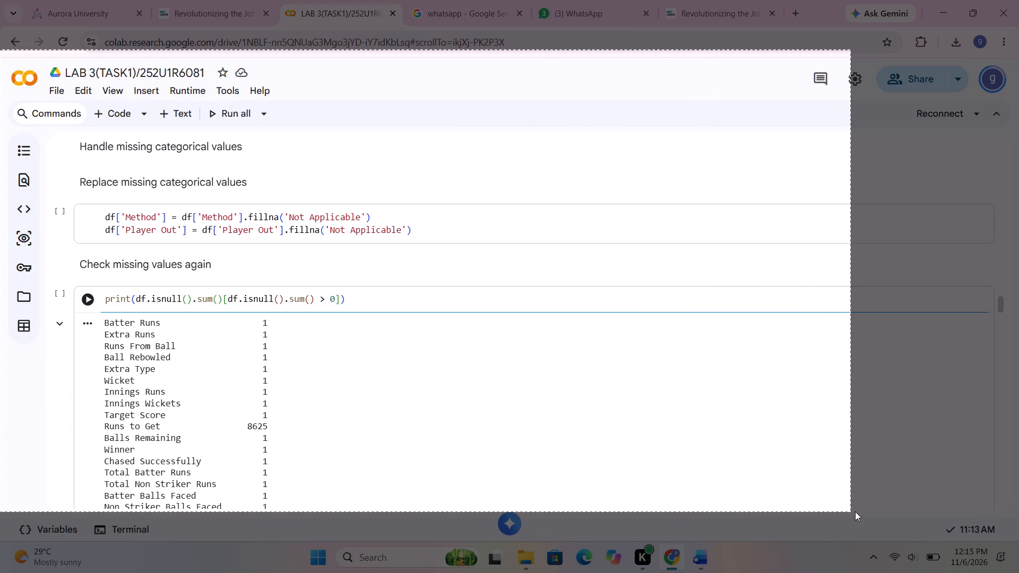
{"action": "left_click_drag", "start_coordinate": [855, 511], "coordinate": [1018, 511]}
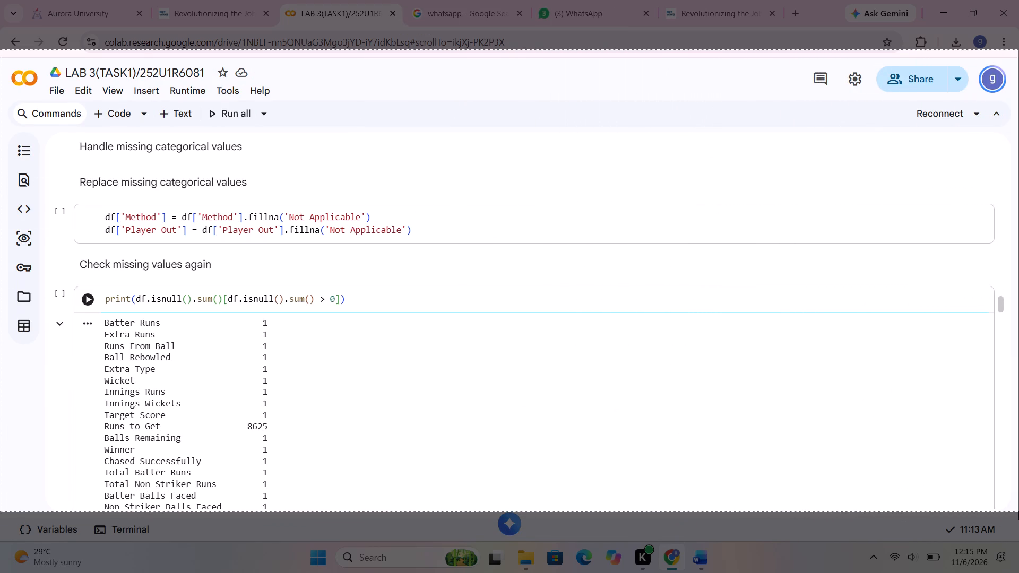
{"action": "left_click_drag", "start_coordinate": [1018, 511], "coordinate": [1018, 510]}
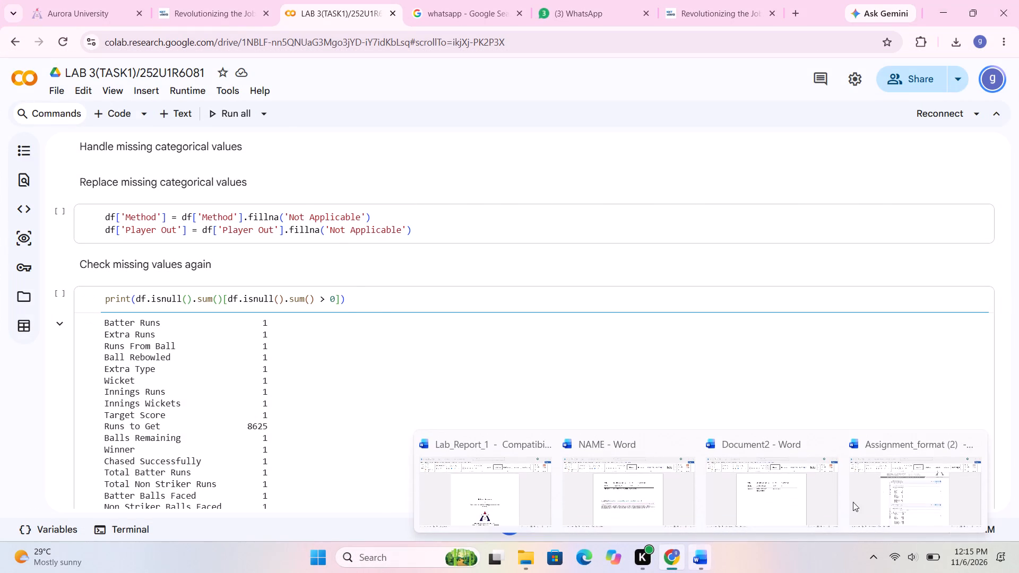
Switch to the Assignment_format (2) report in Word and paste the snip on a new line beneath the missing value percentage screenshot.
{"action": "left_click", "coordinate": [882, 488]}
{"action": "scroll", "coordinate": [882, 488], "scroll_direction": "down", "scroll_amount": 3}
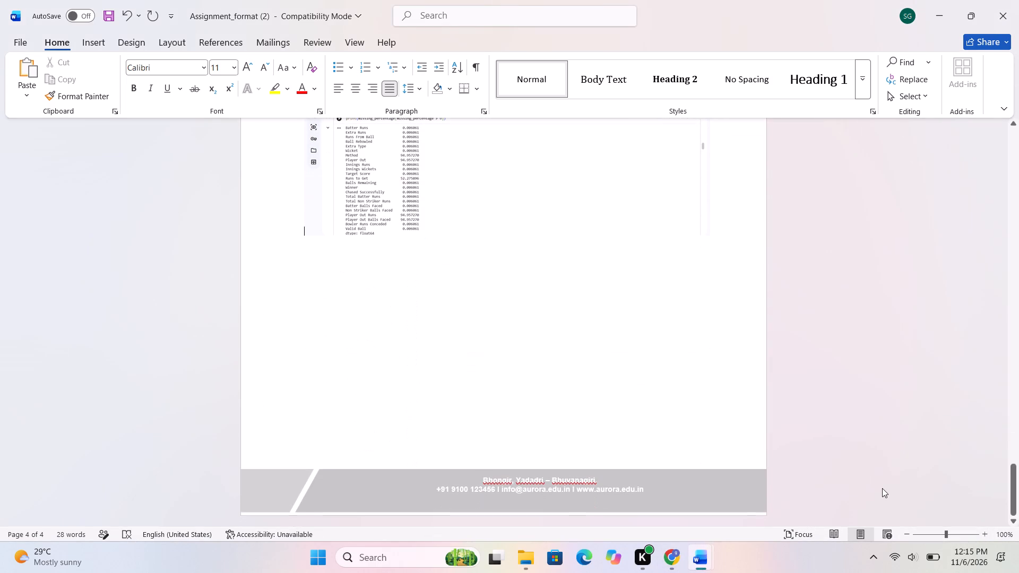
{"action": "left_click", "coordinate": [723, 230]}
{"action": "key", "text": "Return"}
{"action": "key", "text": "ctrl+v"}
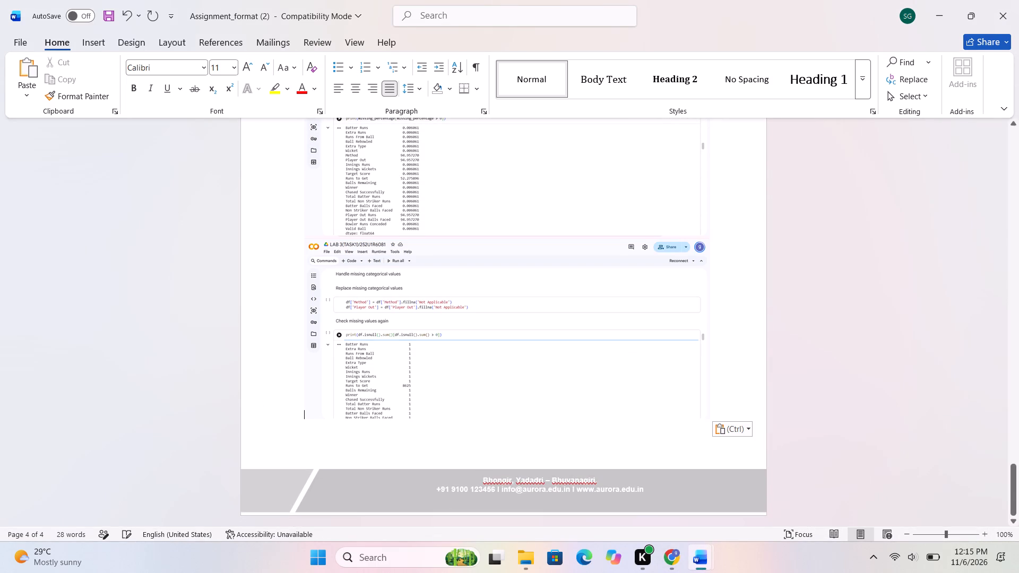
Return to the Colab notebook in Chrome and capture a full-width snip from the end of the missing values output through the duplicate_count cell.
{"action": "left_click", "coordinate": [674, 500]}
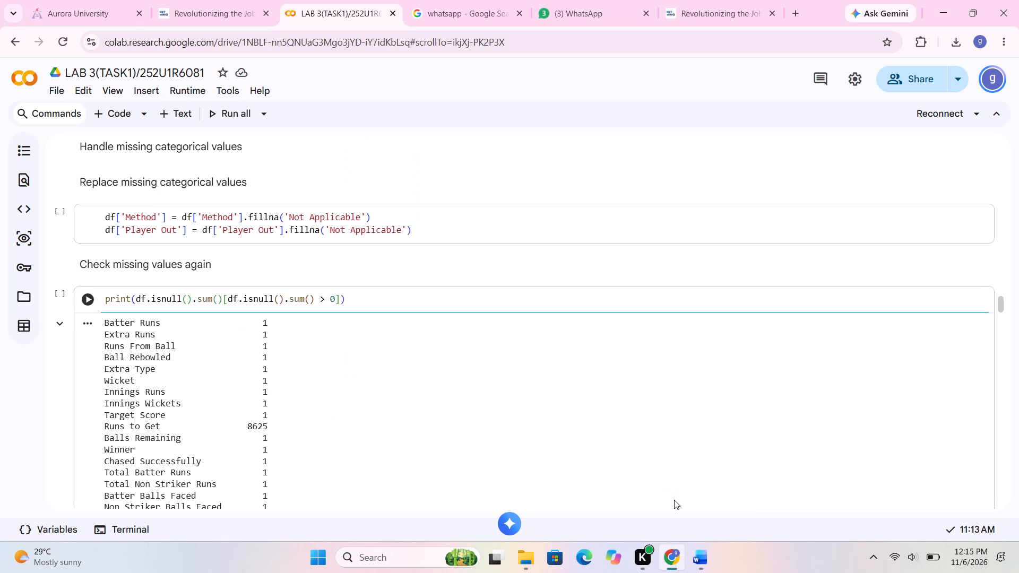
{"action": "scroll", "coordinate": [653, 457], "scroll_direction": "down", "scroll_amount": 2}
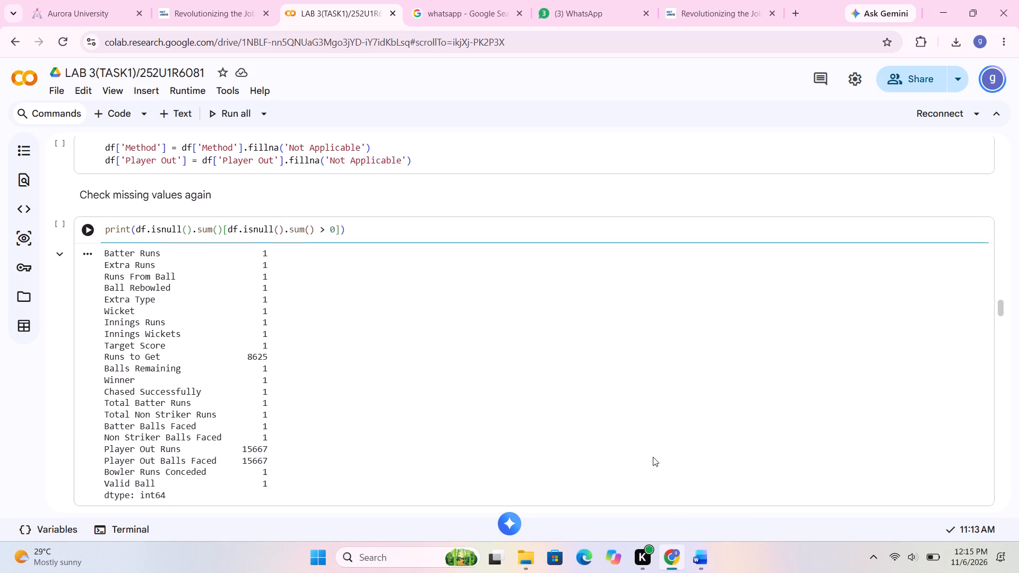
{"action": "scroll", "coordinate": [653, 457], "scroll_direction": "down", "scroll_amount": 5}
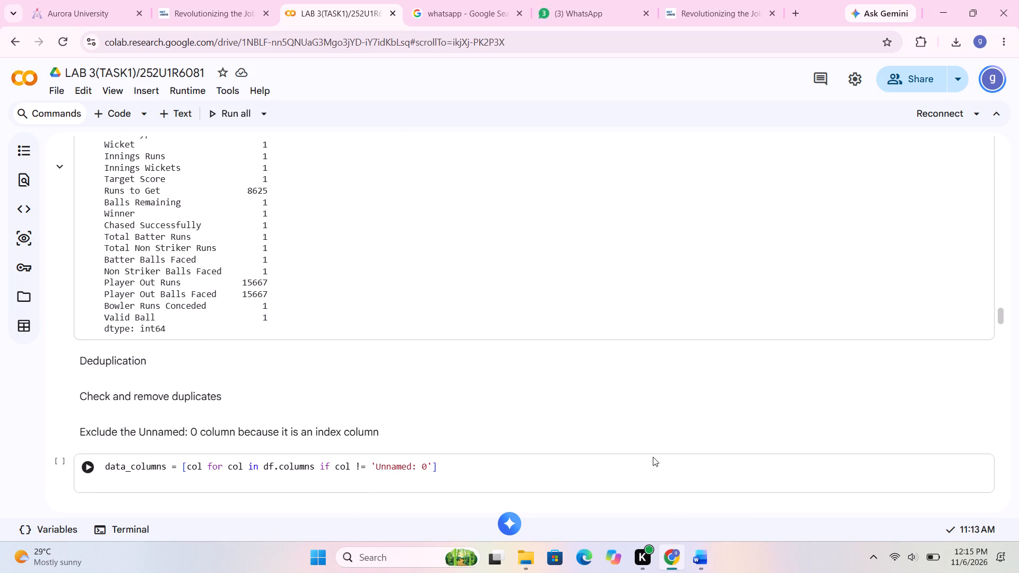
{"action": "scroll", "coordinate": [653, 457], "scroll_direction": "down", "scroll_amount": 1}
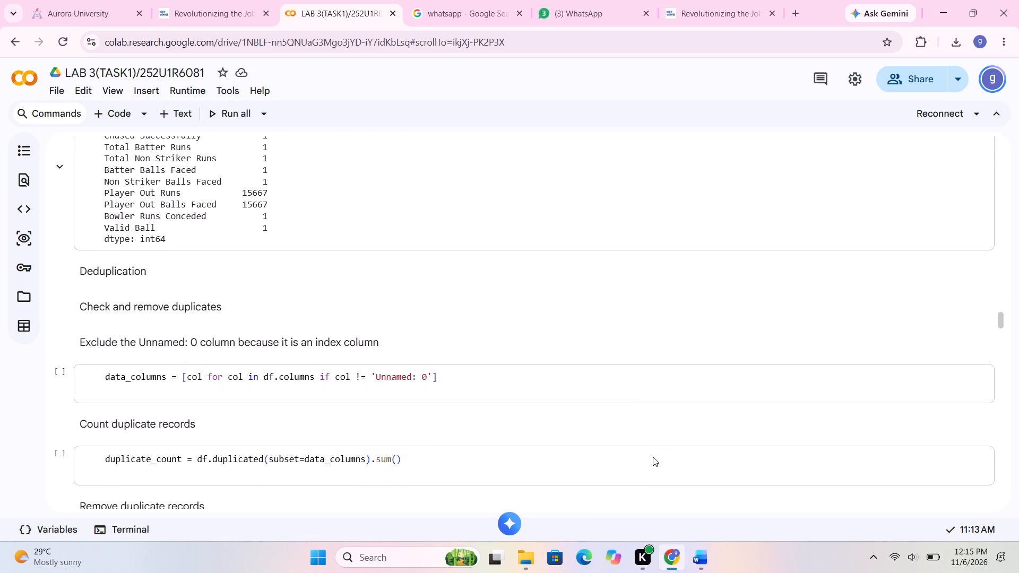
{"action": "scroll", "coordinate": [653, 457], "scroll_direction": "down", "scroll_amount": 1}
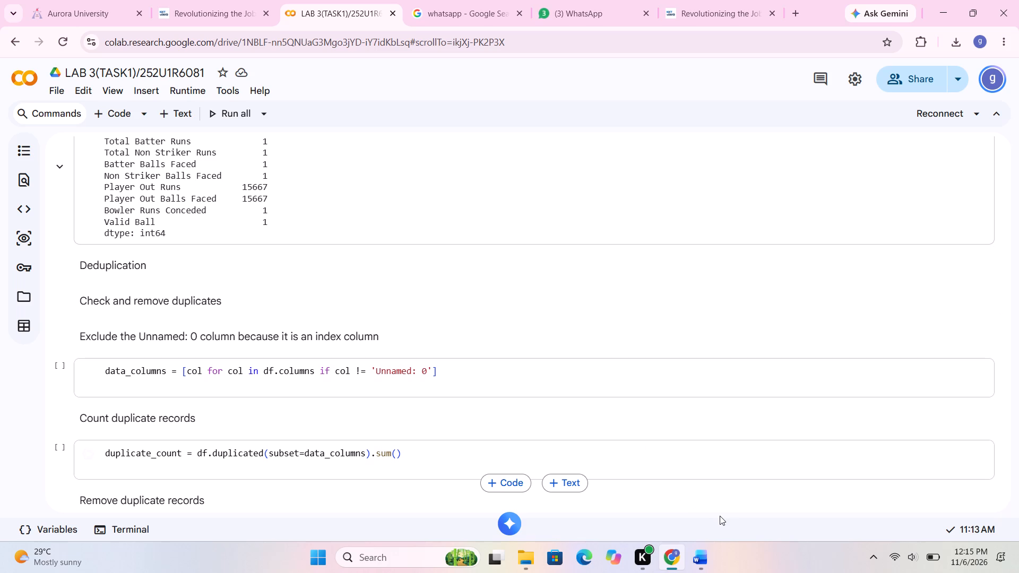
{"action": "key", "text": "Print"}
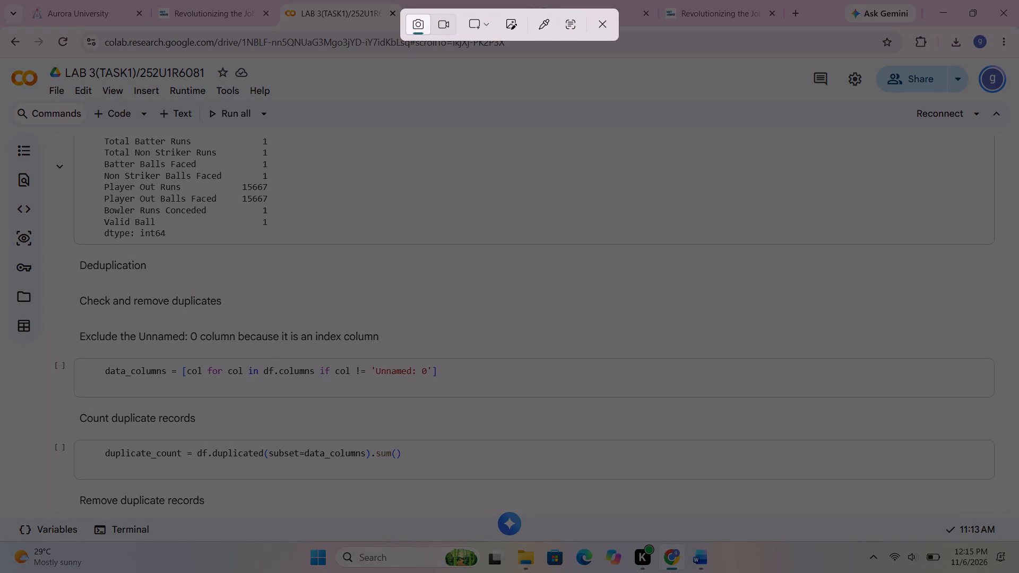
{"action": "left_click_drag", "start_coordinate": [0, 53], "coordinate": [563, 532]}
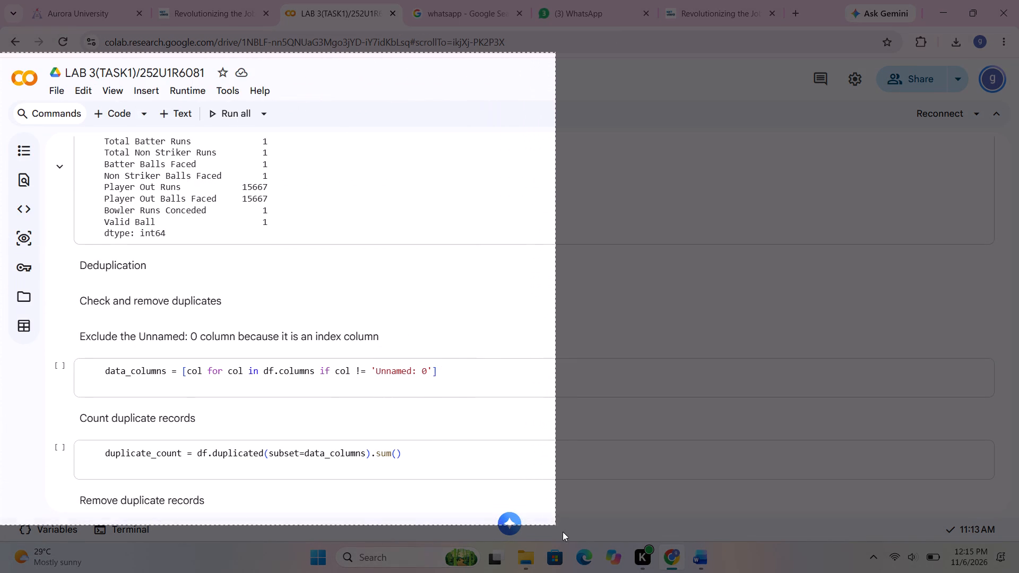
{"action": "left_click_drag", "start_coordinate": [563, 532], "coordinate": [772, 496]}
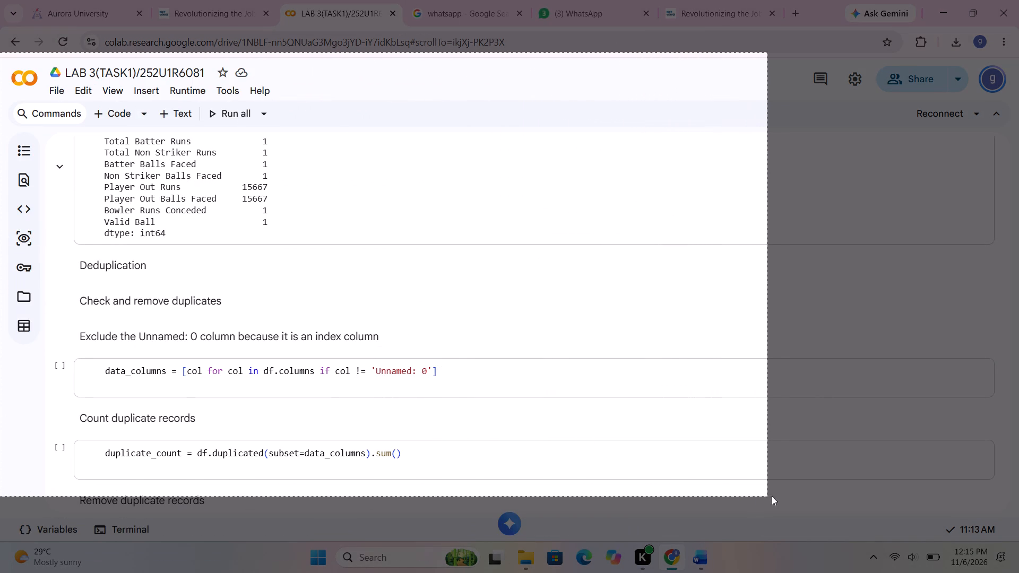
{"action": "left_click_drag", "start_coordinate": [772, 496], "coordinate": [955, 487]}
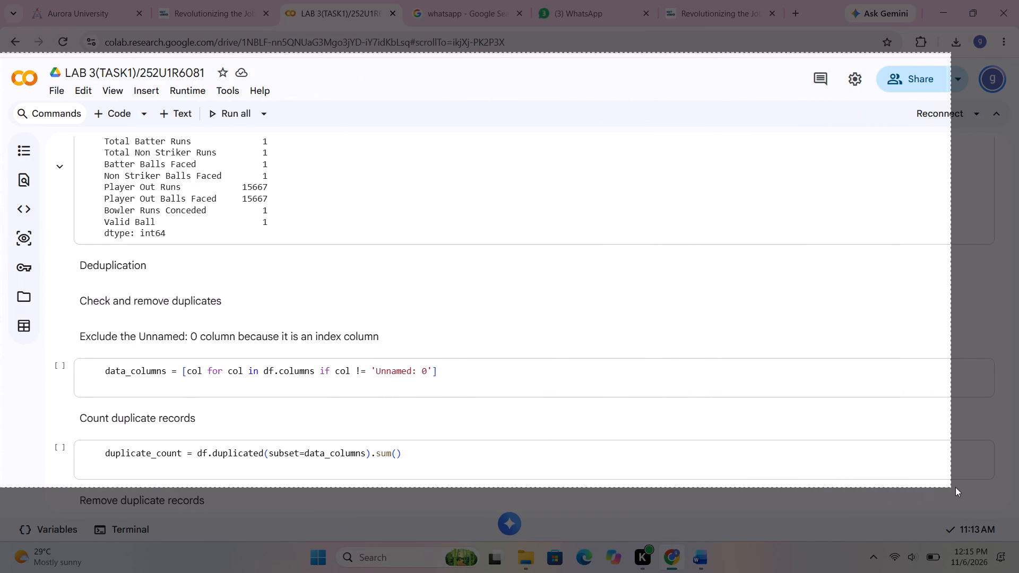
{"action": "left_click_drag", "start_coordinate": [955, 487], "coordinate": [1018, 487]}
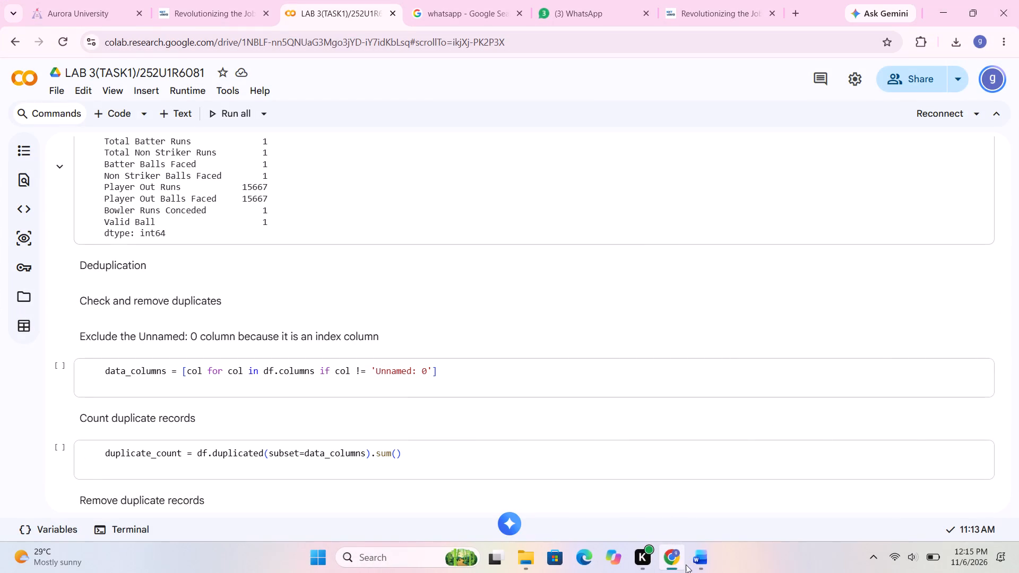
Switch to the Assignment_format (2) report in Word and paste the snip on a new line after the missing categorical values screenshot.
{"action": "left_click", "coordinate": [918, 486]}
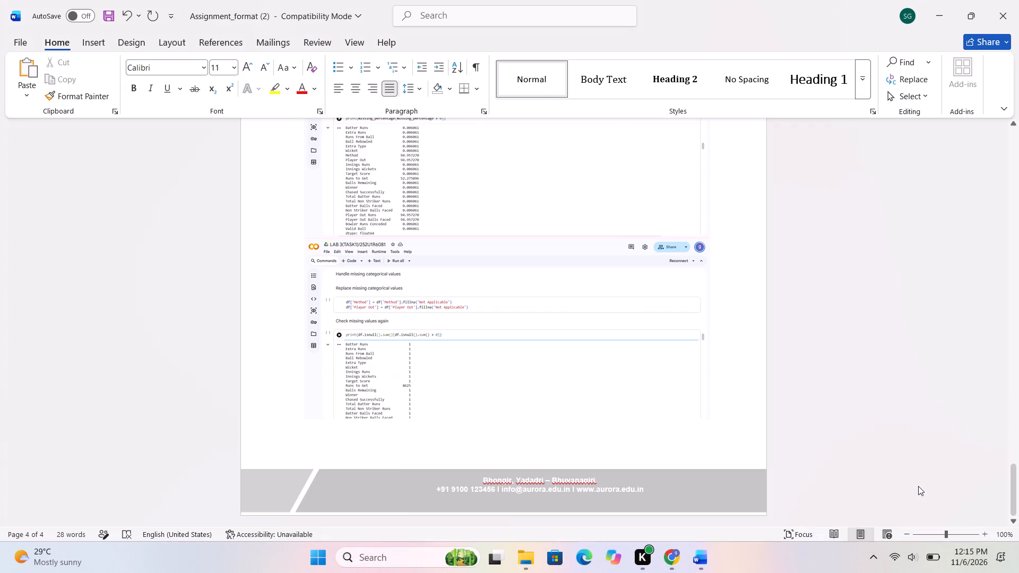
{"action": "left_click", "coordinate": [724, 411]}
{"action": "key", "text": "Return"}
{"action": "key", "text": "ctrl+v"}
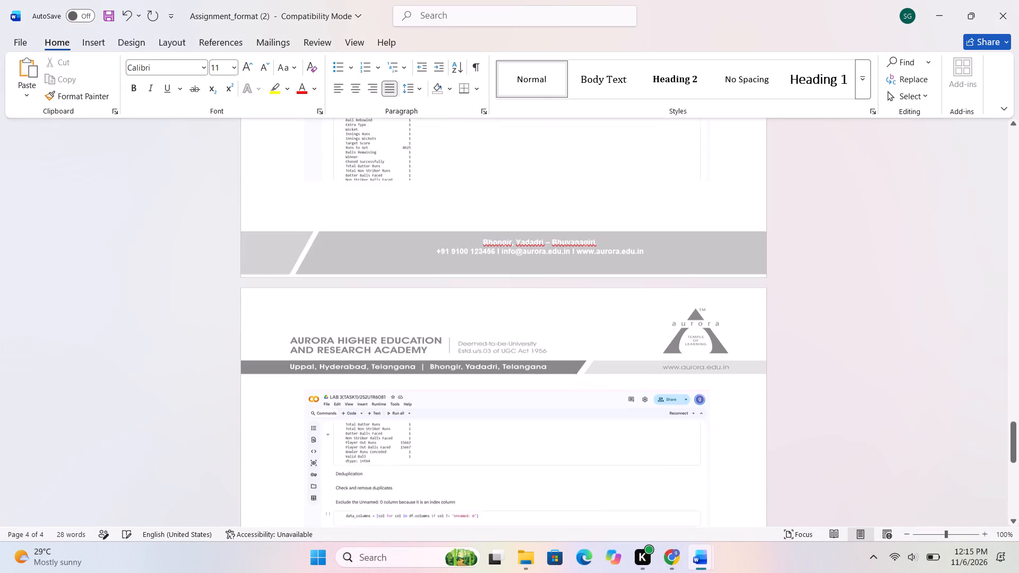
{"action": "scroll", "coordinate": [724, 411], "scroll_direction": "down", "scroll_amount": 3}
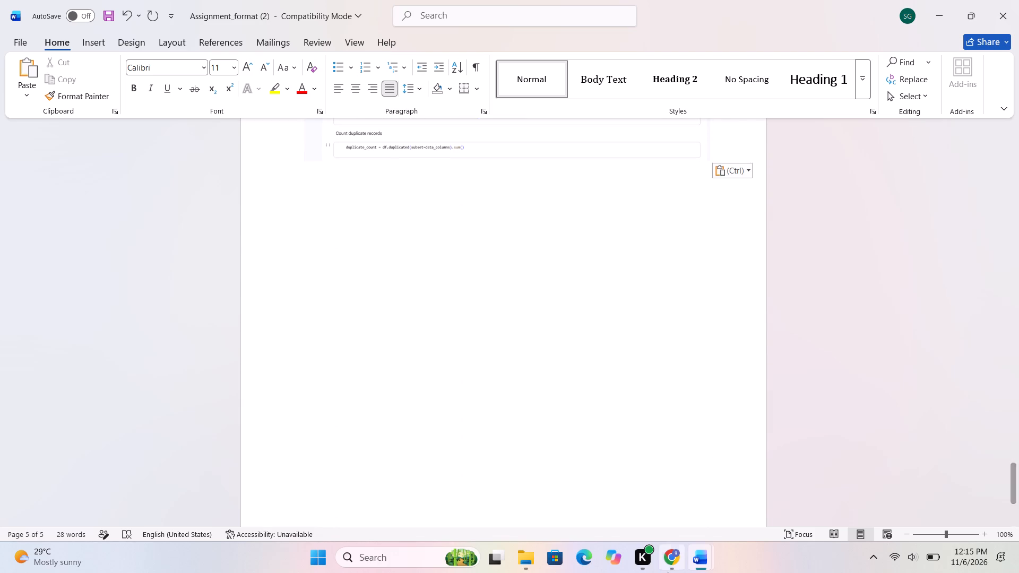
Return to the Colab notebook in Chrome and bring the "Remove duplicate records" section through the Feature Engineering heading into view.
{"action": "left_click", "coordinate": [670, 490]}
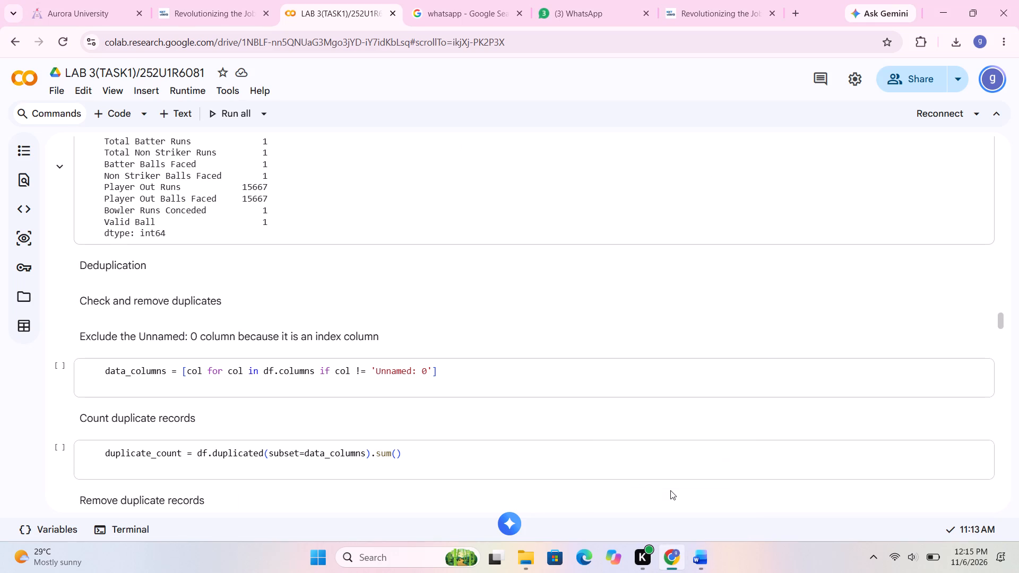
{"action": "scroll", "coordinate": [670, 490], "scroll_direction": "down", "scroll_amount": 6}
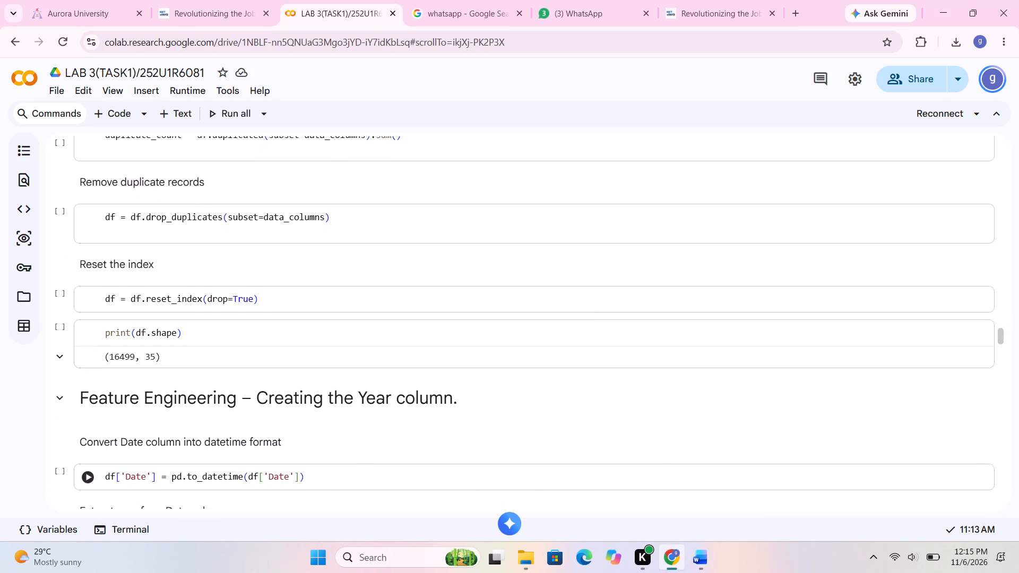
{"action": "scroll", "coordinate": [670, 490], "scroll_direction": "down", "scroll_amount": 1}
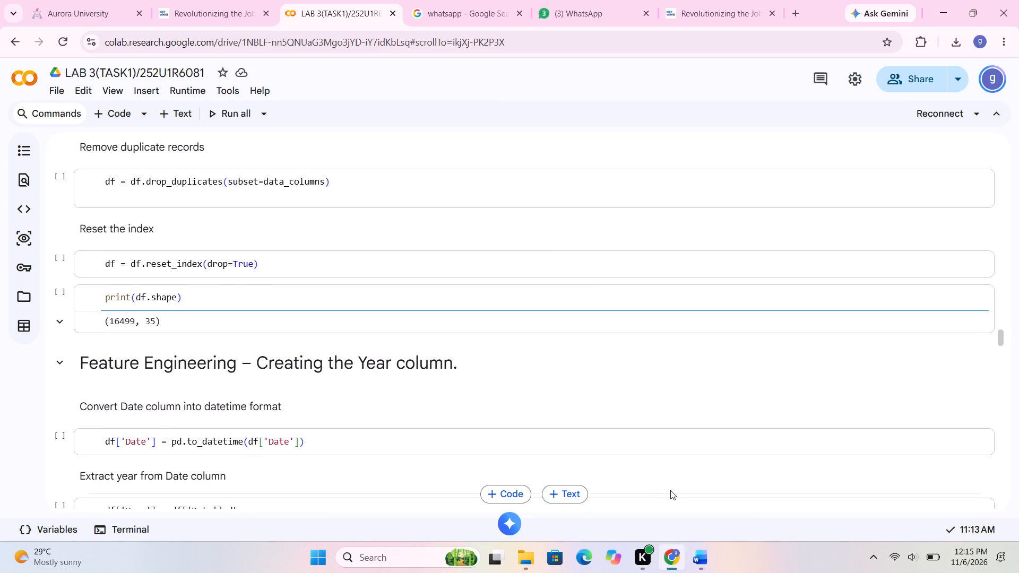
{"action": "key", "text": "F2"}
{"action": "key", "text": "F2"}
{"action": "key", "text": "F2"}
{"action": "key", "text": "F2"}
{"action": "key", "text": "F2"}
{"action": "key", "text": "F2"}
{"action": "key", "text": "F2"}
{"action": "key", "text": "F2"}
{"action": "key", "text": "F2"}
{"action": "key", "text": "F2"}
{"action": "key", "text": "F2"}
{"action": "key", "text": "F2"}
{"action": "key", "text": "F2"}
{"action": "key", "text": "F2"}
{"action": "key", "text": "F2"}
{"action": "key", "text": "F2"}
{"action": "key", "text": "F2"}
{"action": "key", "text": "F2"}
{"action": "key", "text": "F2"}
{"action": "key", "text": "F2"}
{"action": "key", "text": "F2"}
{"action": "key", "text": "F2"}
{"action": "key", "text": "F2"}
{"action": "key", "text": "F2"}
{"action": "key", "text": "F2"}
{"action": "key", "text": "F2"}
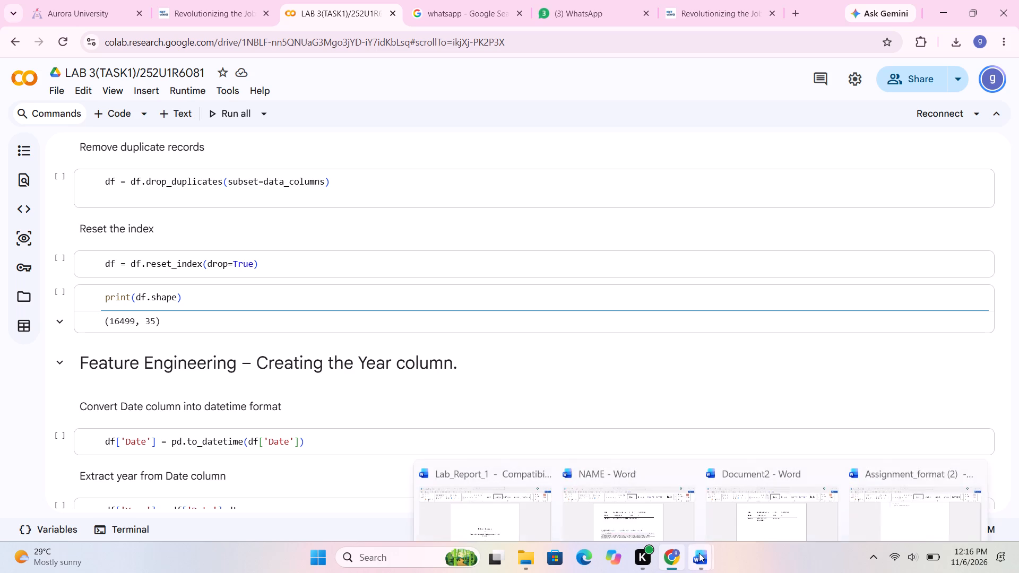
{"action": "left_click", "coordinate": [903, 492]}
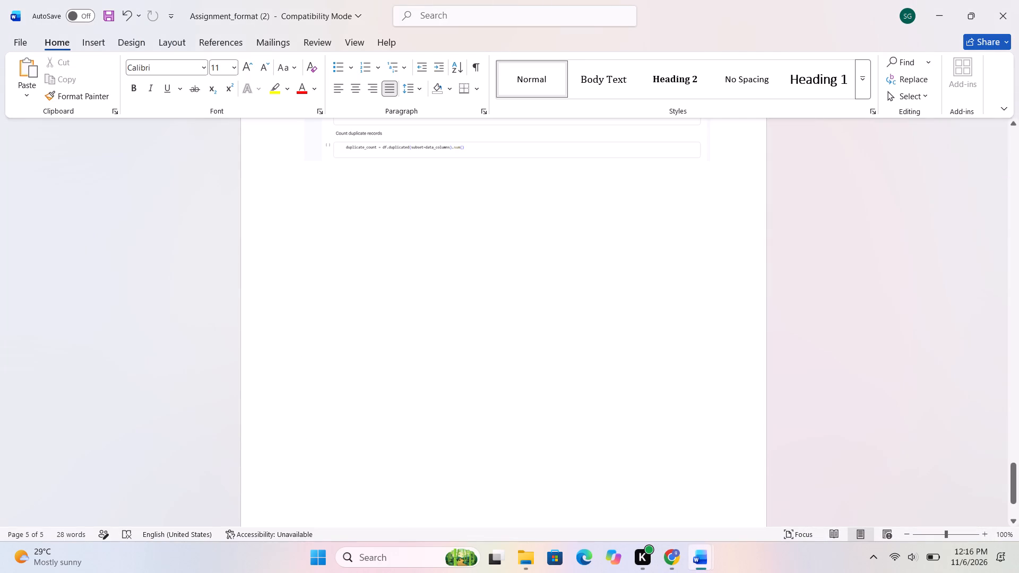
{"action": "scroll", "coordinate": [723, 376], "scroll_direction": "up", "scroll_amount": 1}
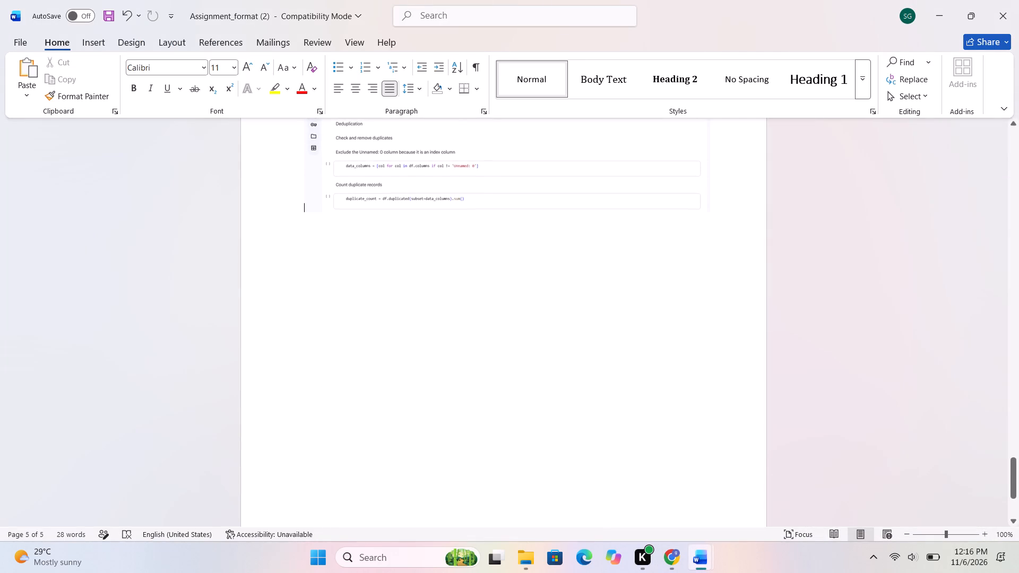
Switch to the Colab notebook in Chrome and capture a full-width snip from "Remove duplicate records" through the "Extract year from Date column" heading.
{"action": "left_click", "coordinate": [650, 489]}
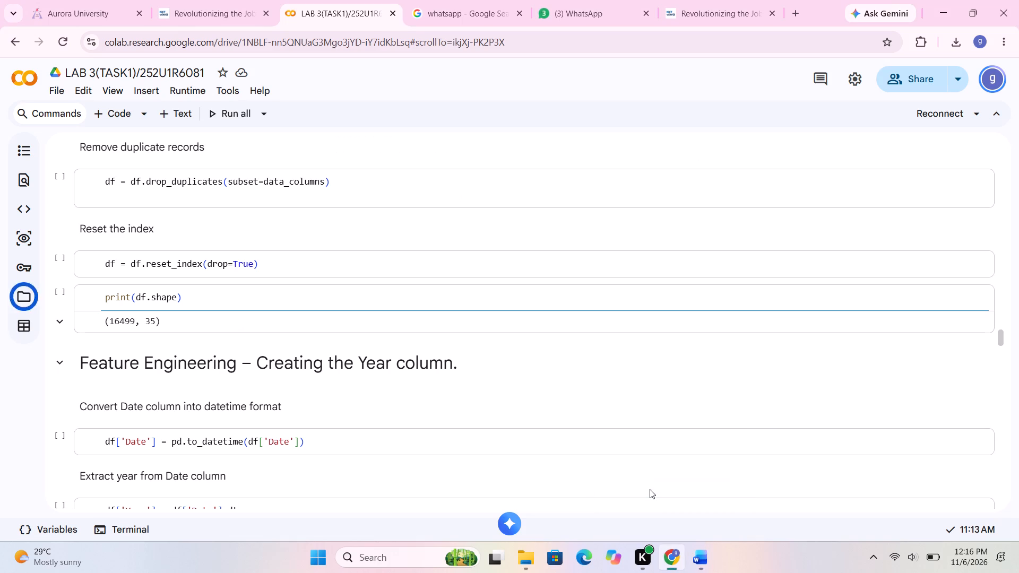
{"action": "scroll", "coordinate": [650, 489], "scroll_direction": "left", "scroll_amount": 1}
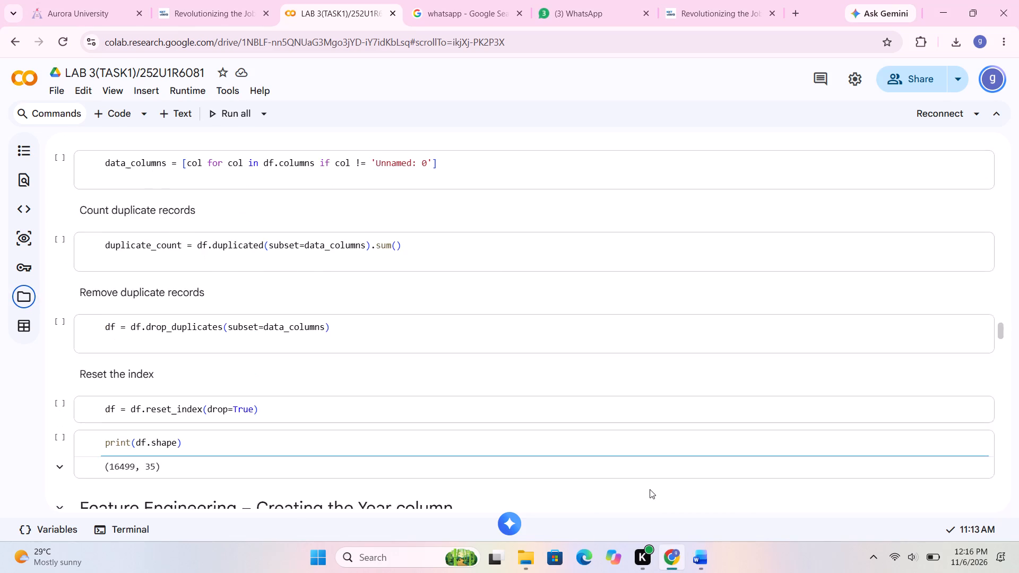
{"action": "scroll", "coordinate": [650, 489], "scroll_direction": "left", "scroll_amount": 1}
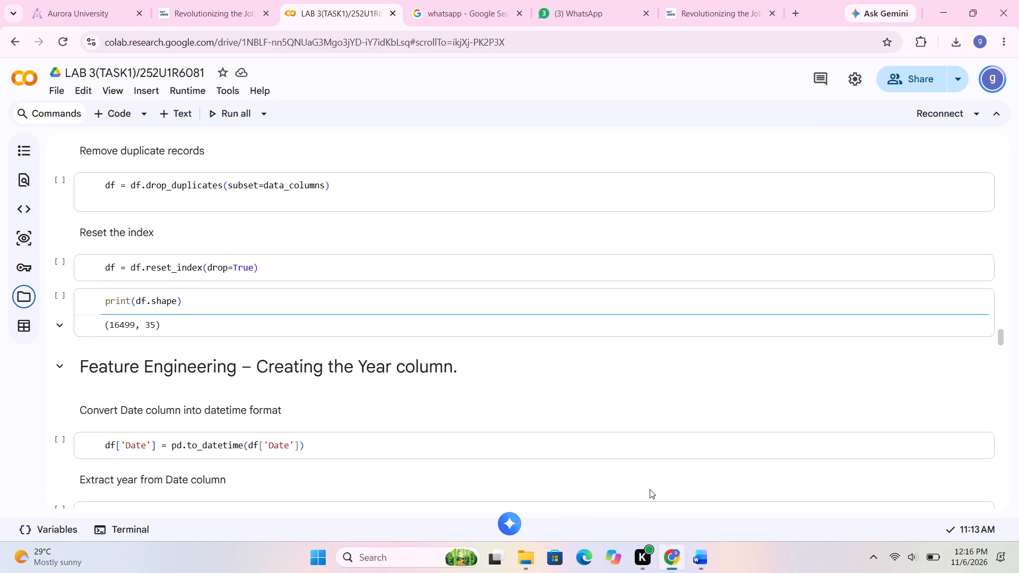
{"action": "key", "text": "Print"}
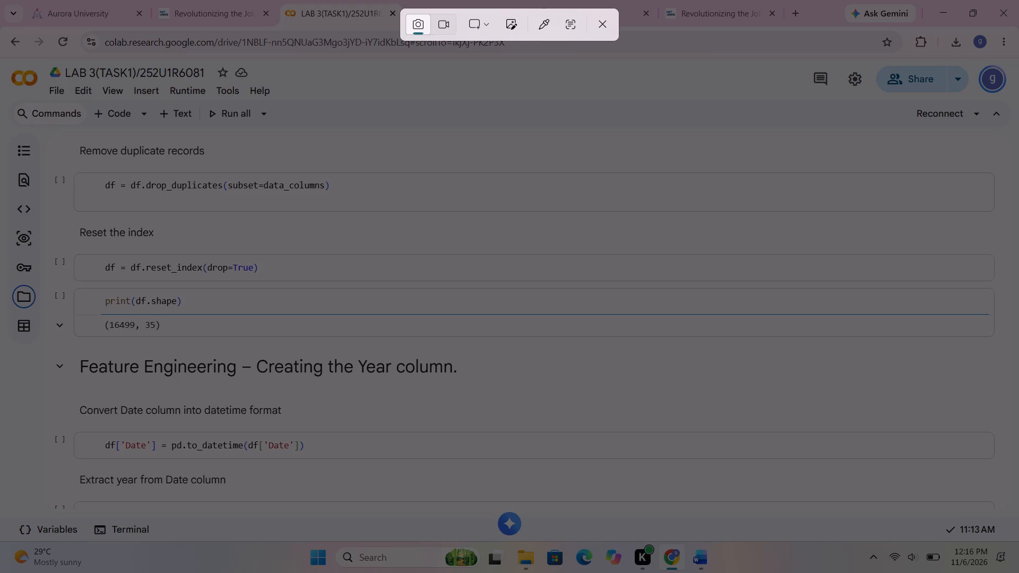
{"action": "left_click_drag", "start_coordinate": [0, 54], "coordinate": [824, 503]}
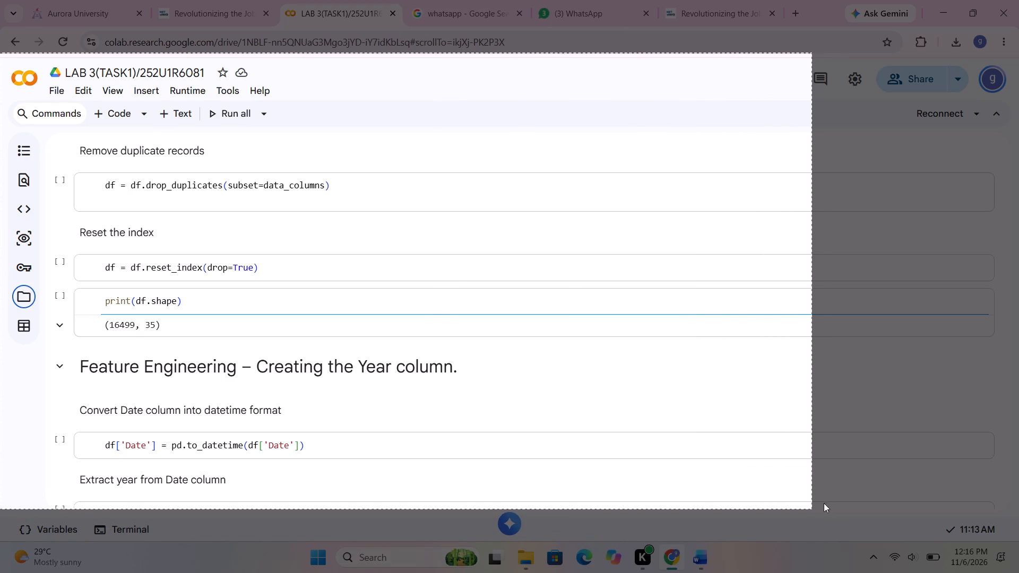
{"action": "left_click_drag", "start_coordinate": [824, 503], "coordinate": [899, 494]}
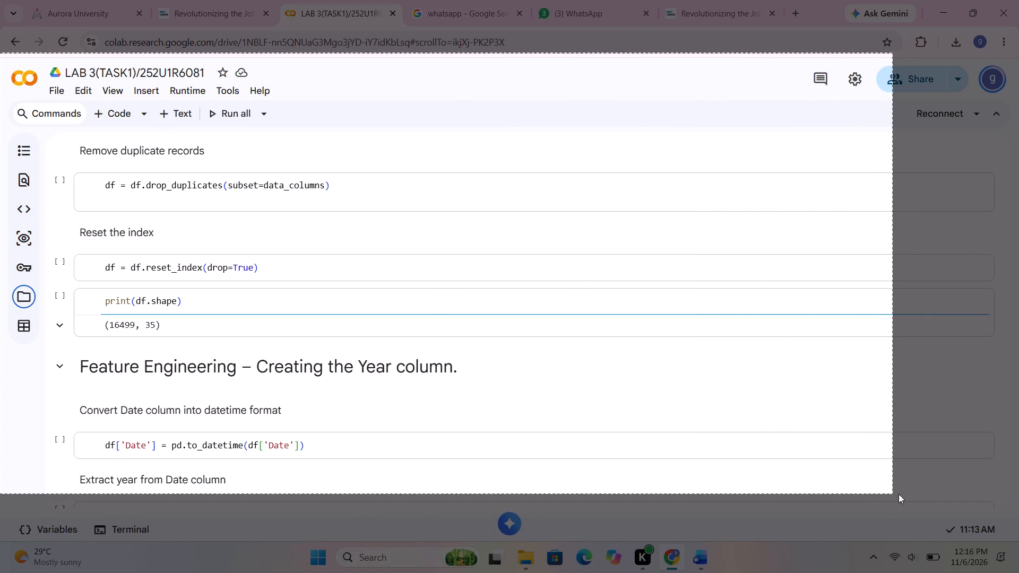
{"action": "left_click_drag", "start_coordinate": [899, 494], "coordinate": [1018, 498]}
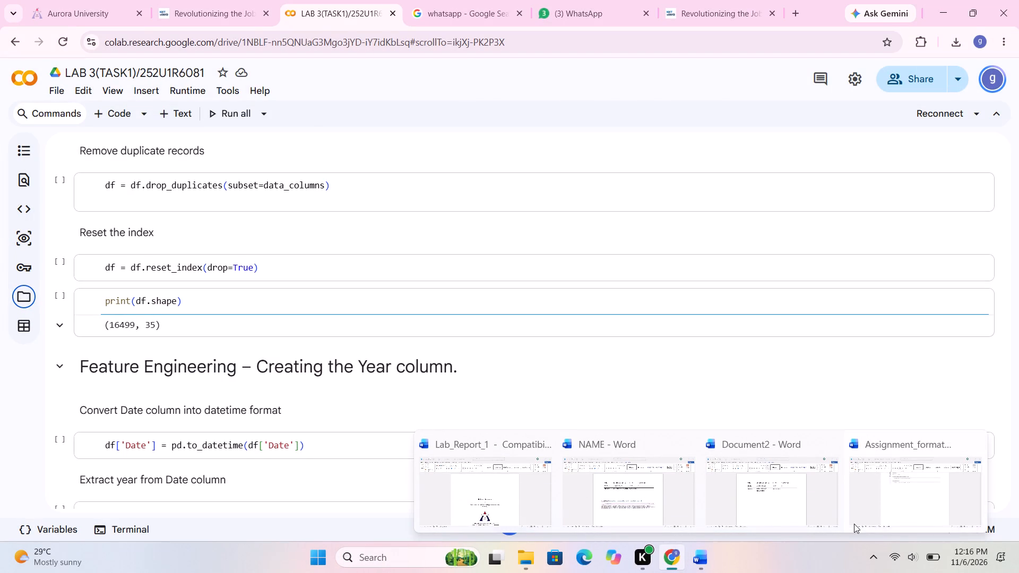
Switch to the Assignment_format (2) report in Word and paste the snip on a new line beneath the duplicate_count screenshot.
{"action": "left_click", "coordinate": [855, 520]}
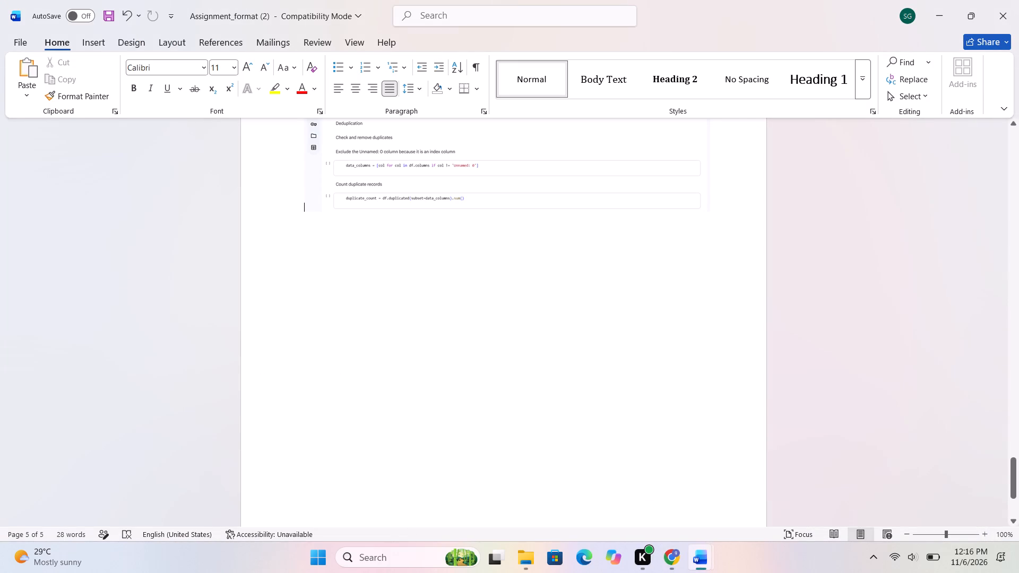
{"action": "left_click", "coordinate": [719, 206]}
{"action": "key", "text": "Return"}
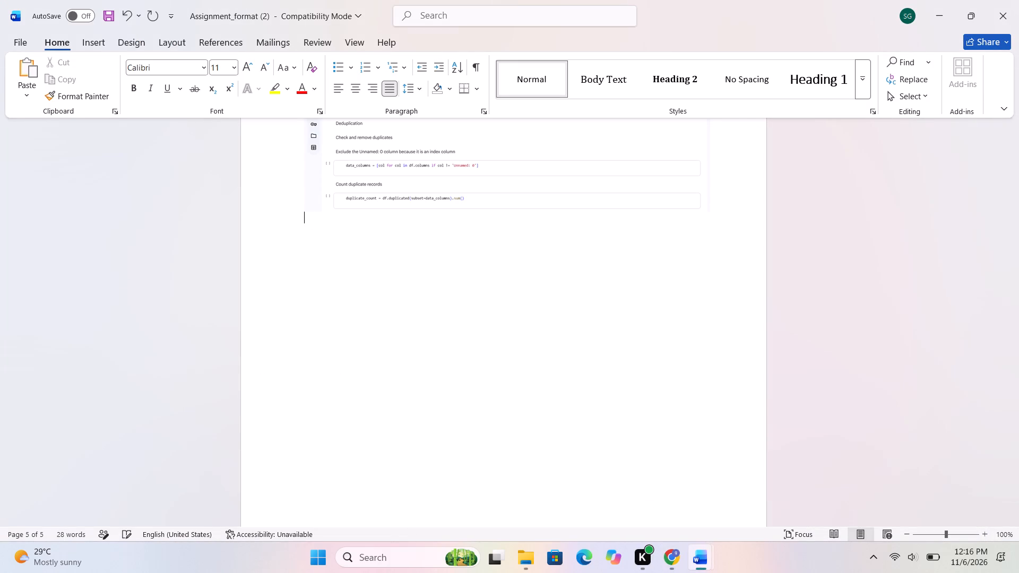
{"action": "key", "text": "ctrl+v"}
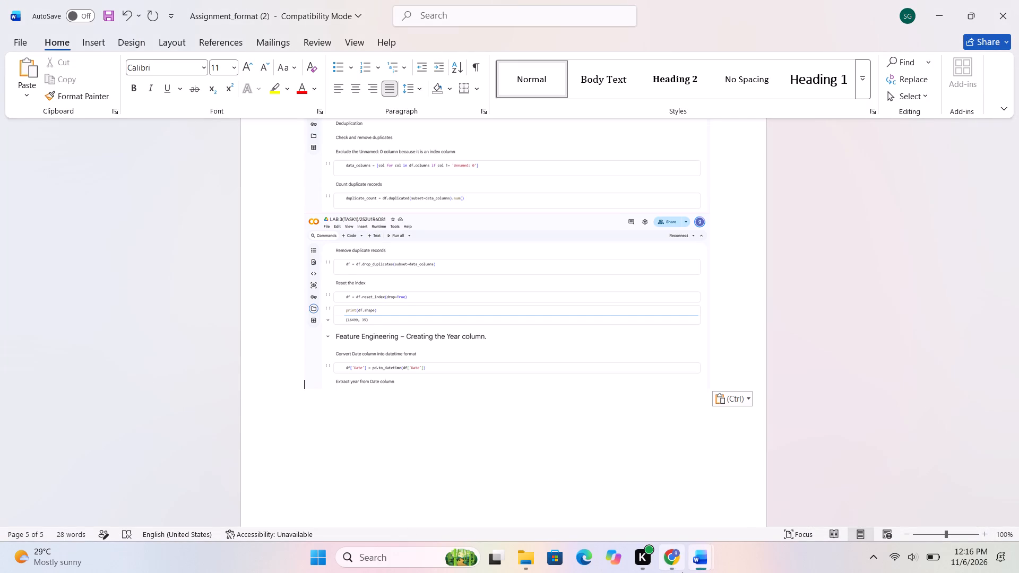
Return to the Colab notebook in Chrome and capture a full-width snip from "Extract year from Date column" through the Descriptive Analysis "Selection" heading.
{"action": "left_click", "coordinate": [670, 483]}
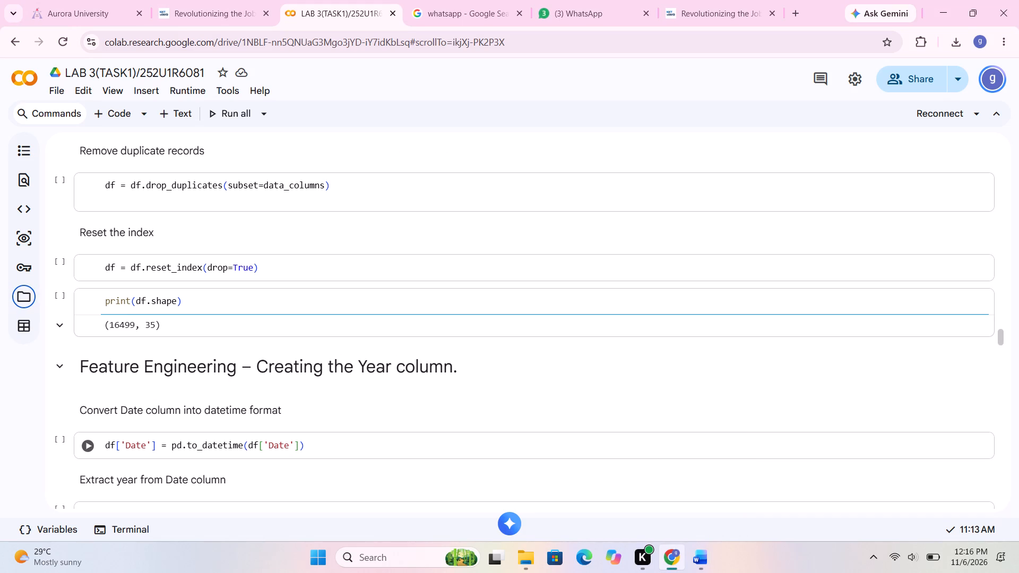
{"action": "scroll", "coordinate": [650, 439], "scroll_direction": "down", "scroll_amount": 3}
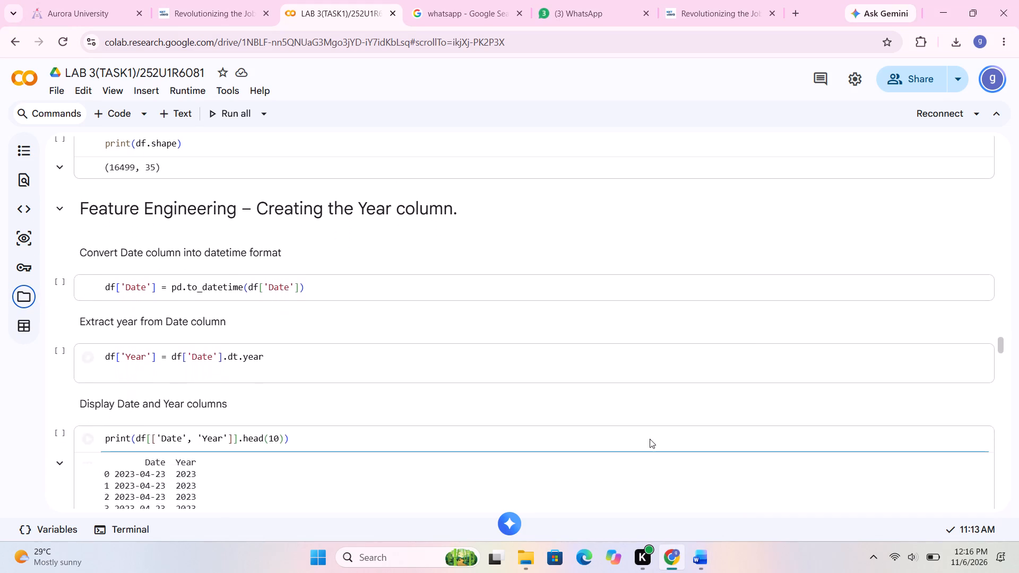
{"action": "scroll", "coordinate": [650, 439], "scroll_direction": "down", "scroll_amount": 3}
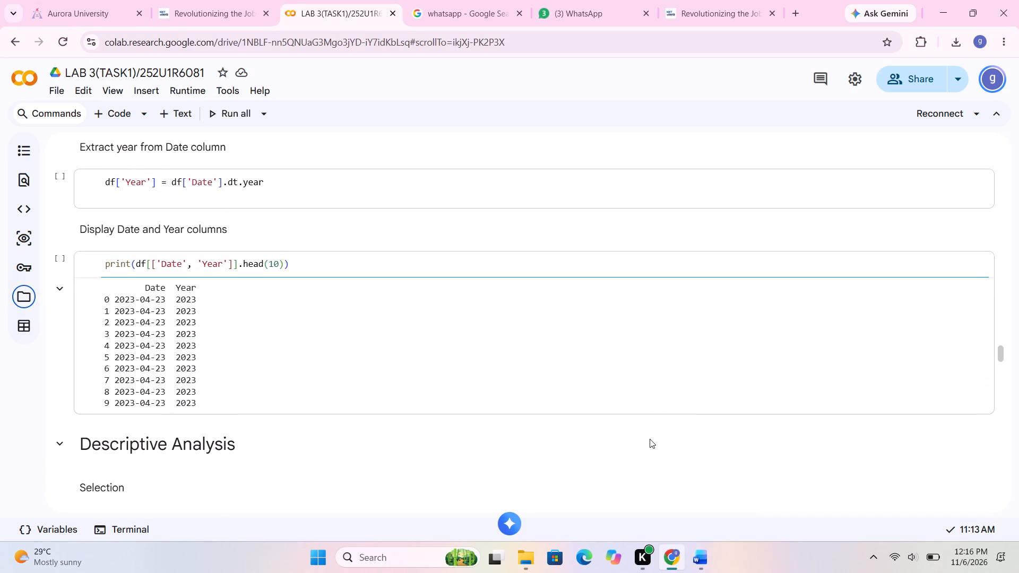
{"action": "scroll", "coordinate": [650, 439], "scroll_direction": "down", "scroll_amount": 1}
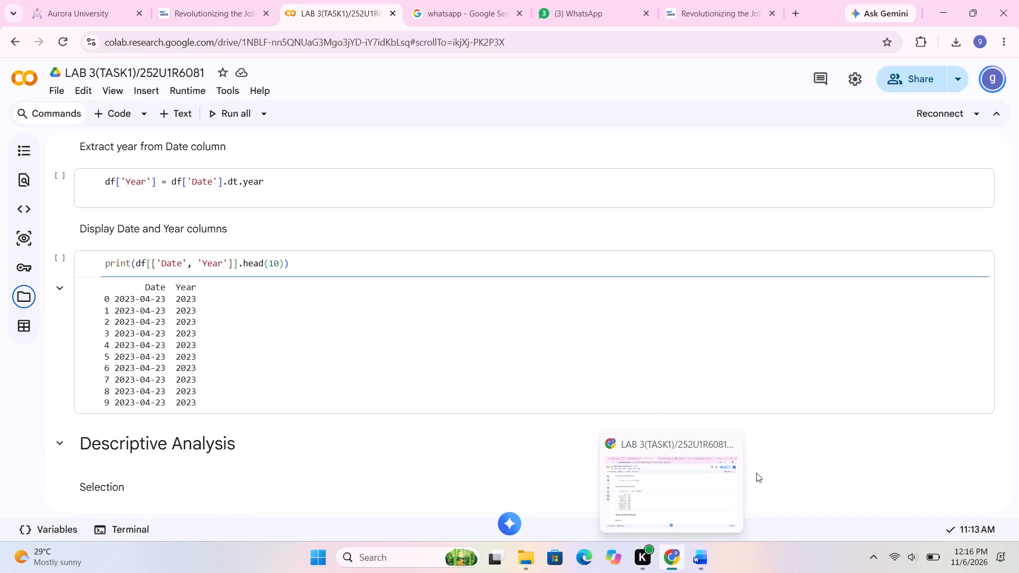
{"action": "key", "text": "Print"}
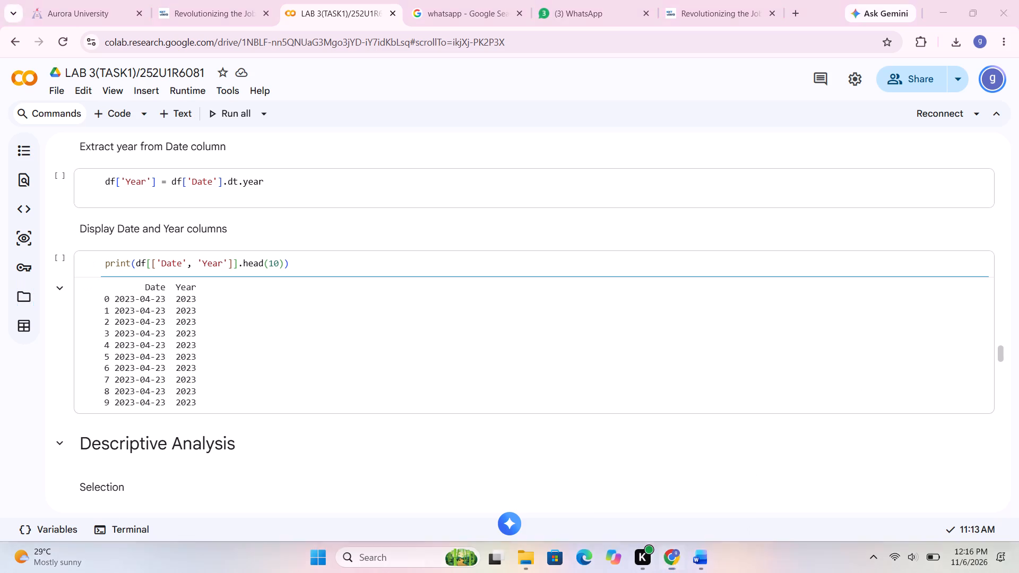
{"action": "left_click", "coordinate": [0, 56]}
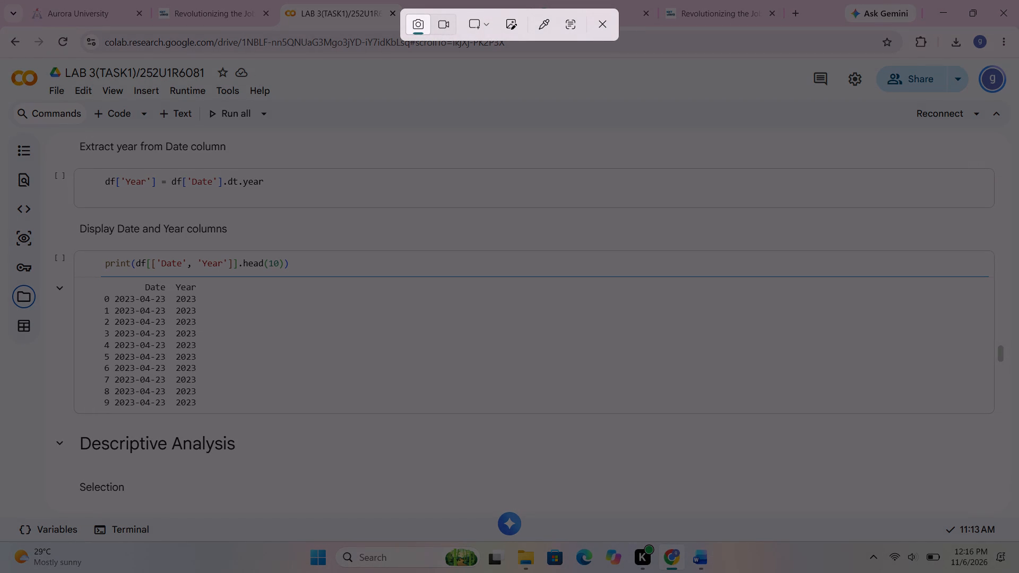
{"action": "left_click_drag", "start_coordinate": [0, 57], "coordinate": [577, 552]}
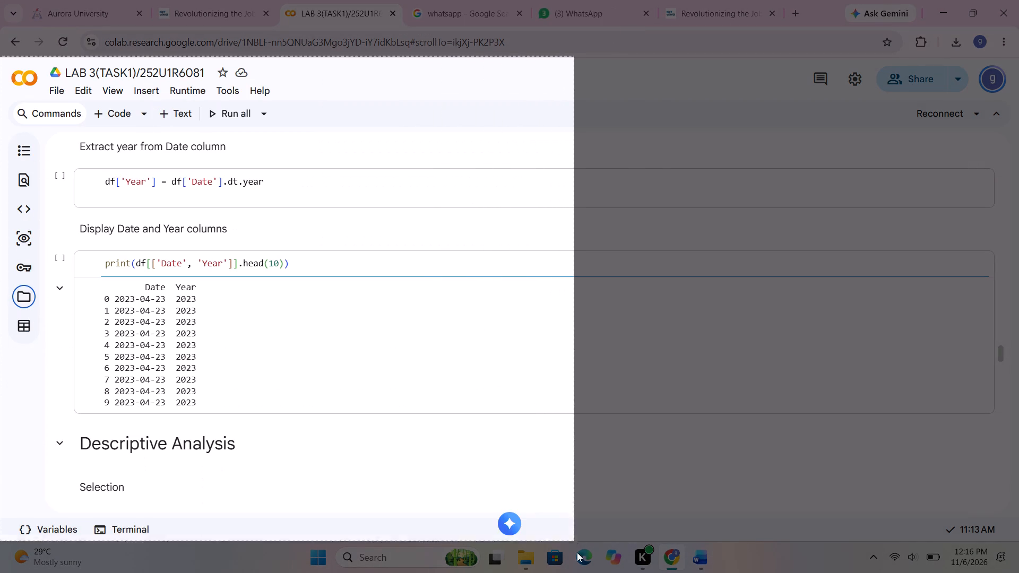
{"action": "left_click_drag", "start_coordinate": [577, 552], "coordinate": [790, 513]}
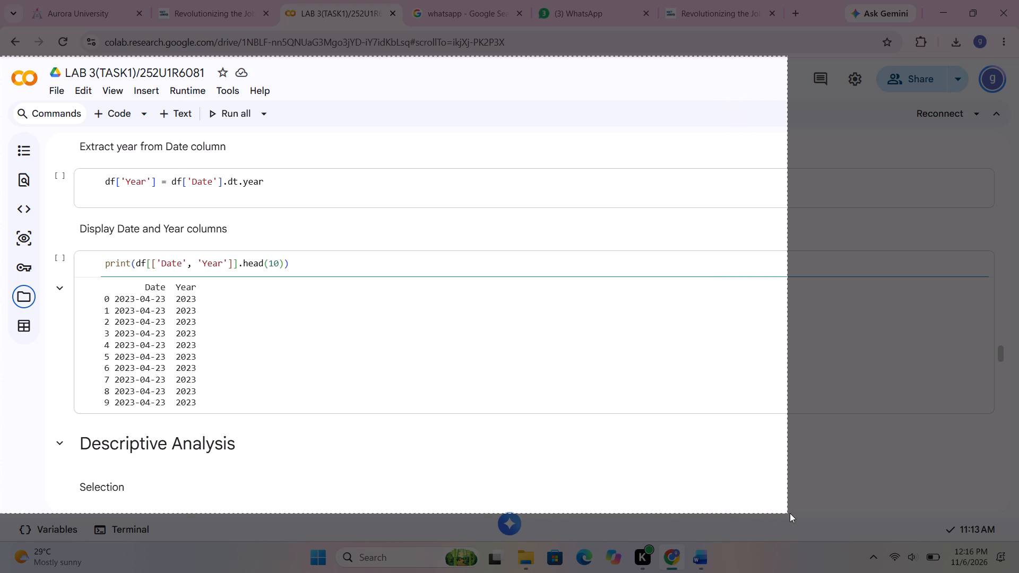
{"action": "left_click_drag", "start_coordinate": [790, 513], "coordinate": [971, 511]}
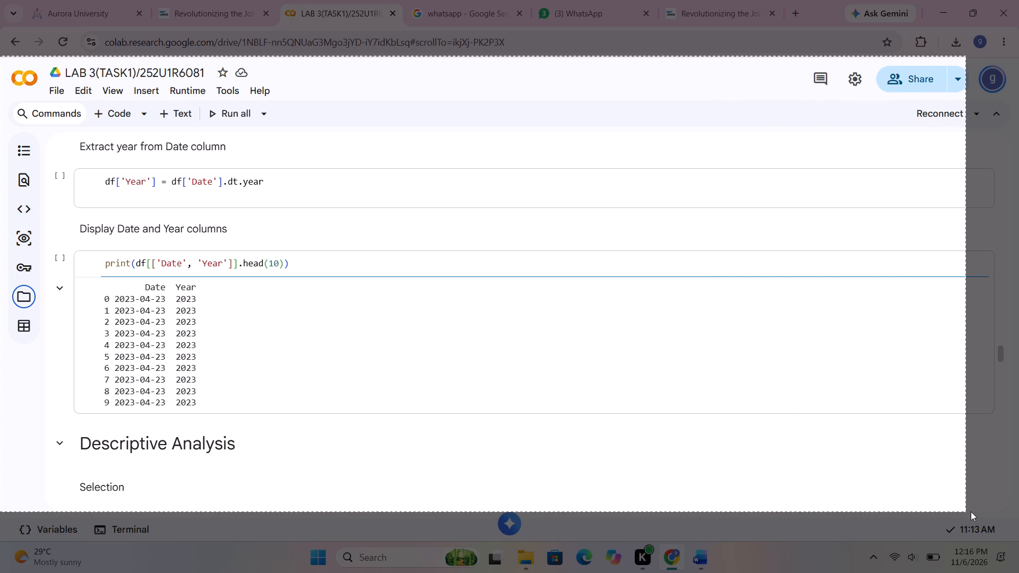
{"action": "left_click_drag", "start_coordinate": [971, 511], "coordinate": [1018, 511]}
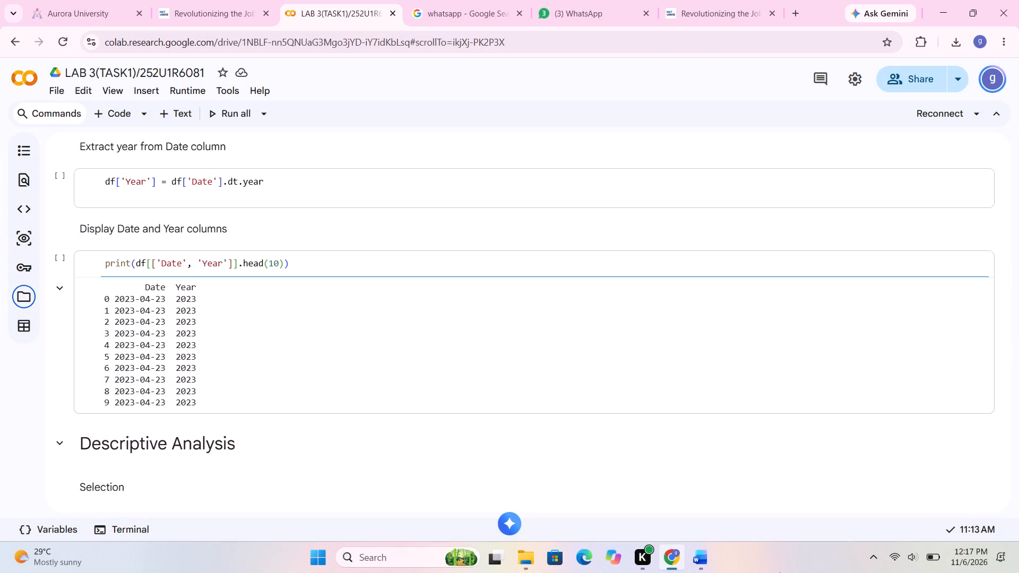
Switch to the Assignment_format (2) report in Word and paste the snip on a new line beneath the Feature Engineering screenshot.
{"action": "left_click", "coordinate": [885, 504]}
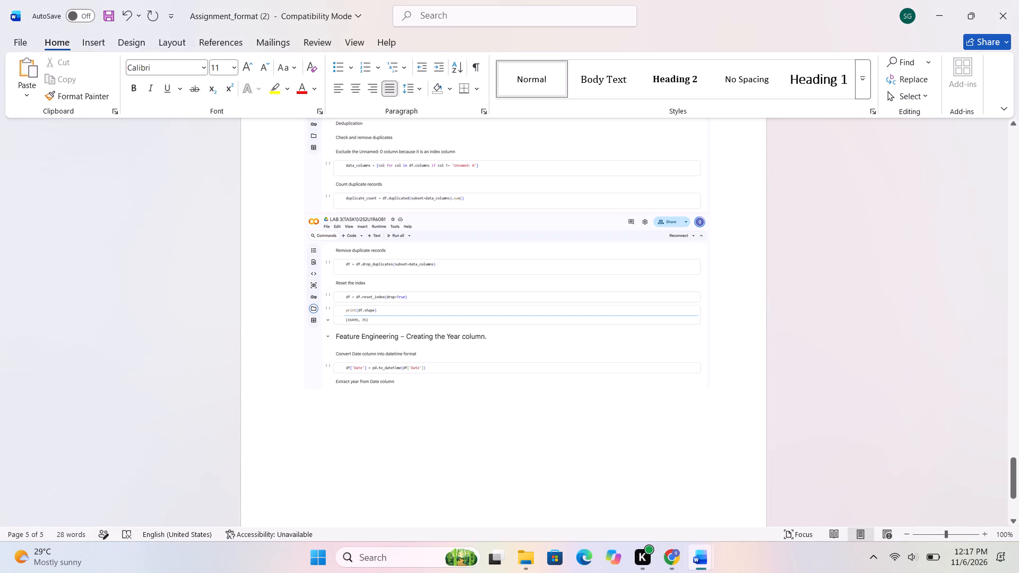
{"action": "left_click", "coordinate": [719, 387]}
{"action": "key", "text": "Return"}
{"action": "key", "text": "ctrl+v"}
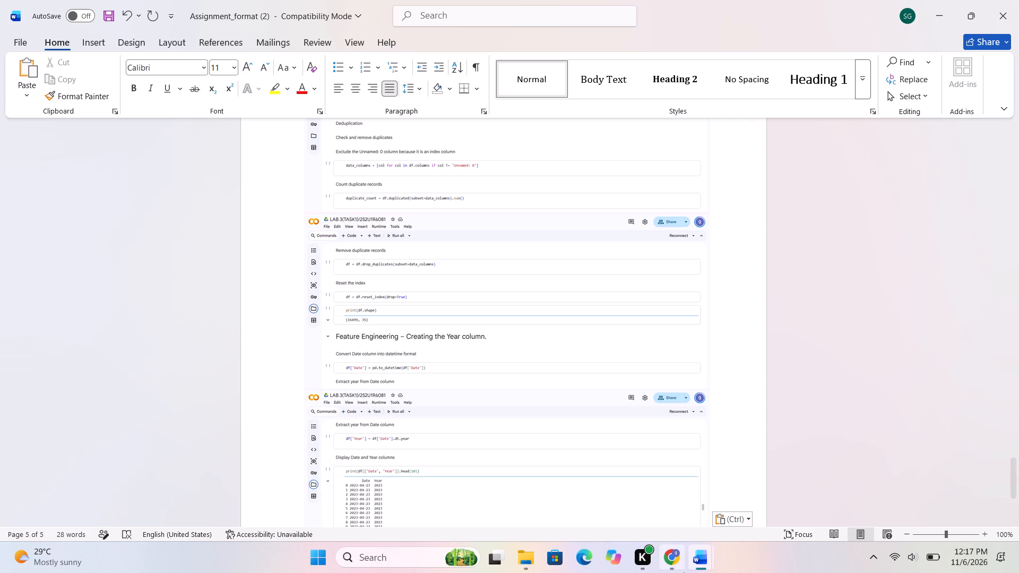
{"action": "left_click", "coordinate": [688, 516]}
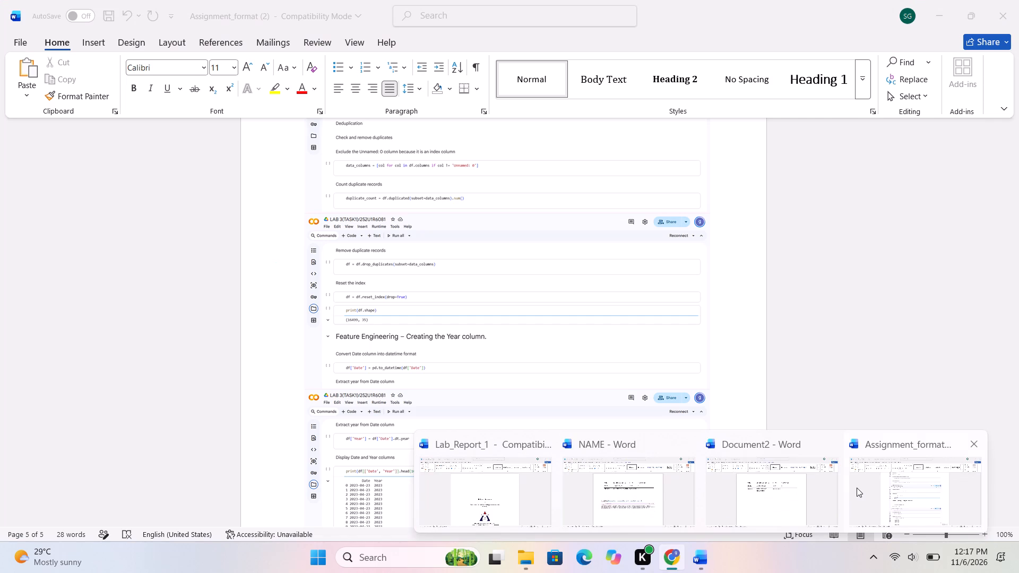
{"action": "left_click", "coordinate": [857, 488]}
{"action": "scroll", "coordinate": [742, 410], "scroll_direction": "down", "scroll_amount": 2}
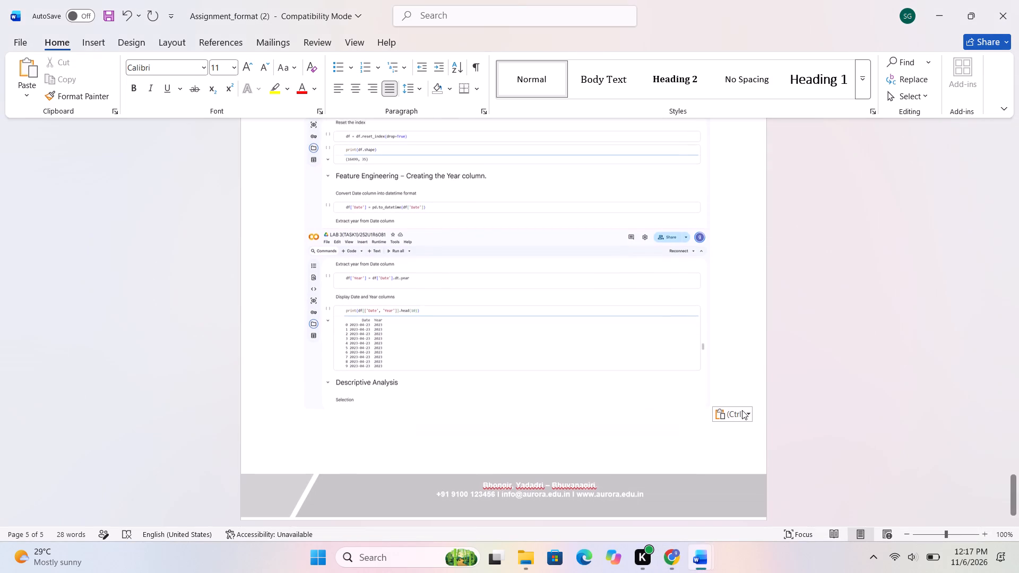
{"action": "scroll", "coordinate": [742, 410], "scroll_direction": "down", "scroll_amount": 1}
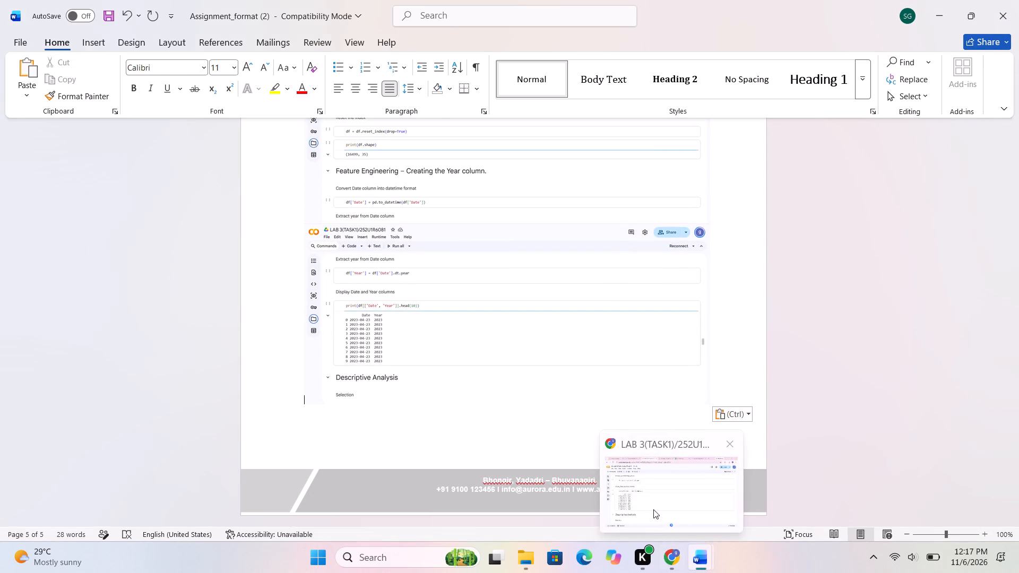
Return to the Colab notebook in Chrome and look through the remaining sections from Descriptive Analysis to Z-score Normalization and back.
{"action": "left_click", "coordinate": [653, 509]}
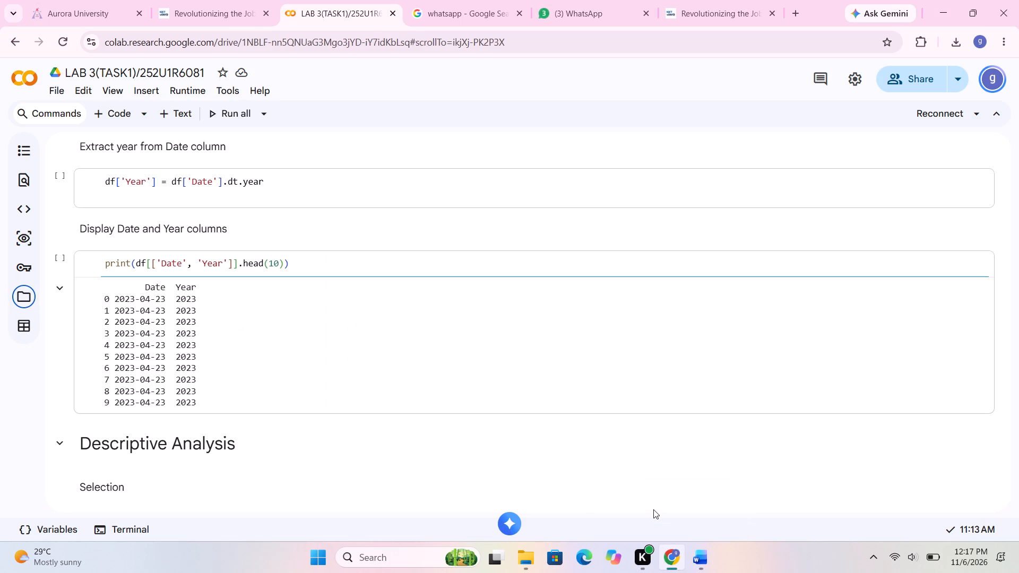
{"action": "scroll", "coordinate": [647, 471], "scroll_direction": "down", "scroll_amount": 3}
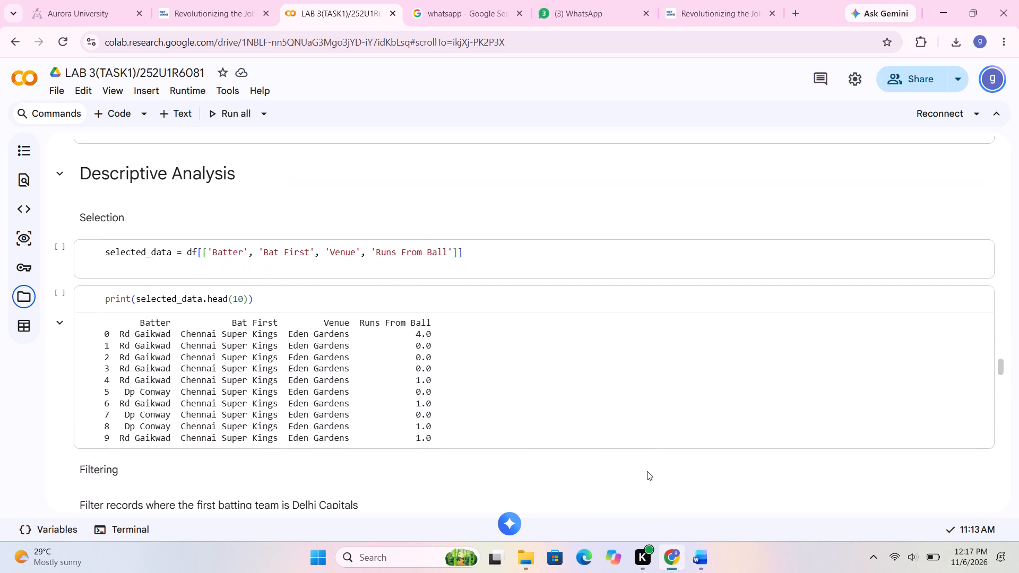
{"action": "scroll", "coordinate": [647, 471], "scroll_direction": "down", "scroll_amount": 4}
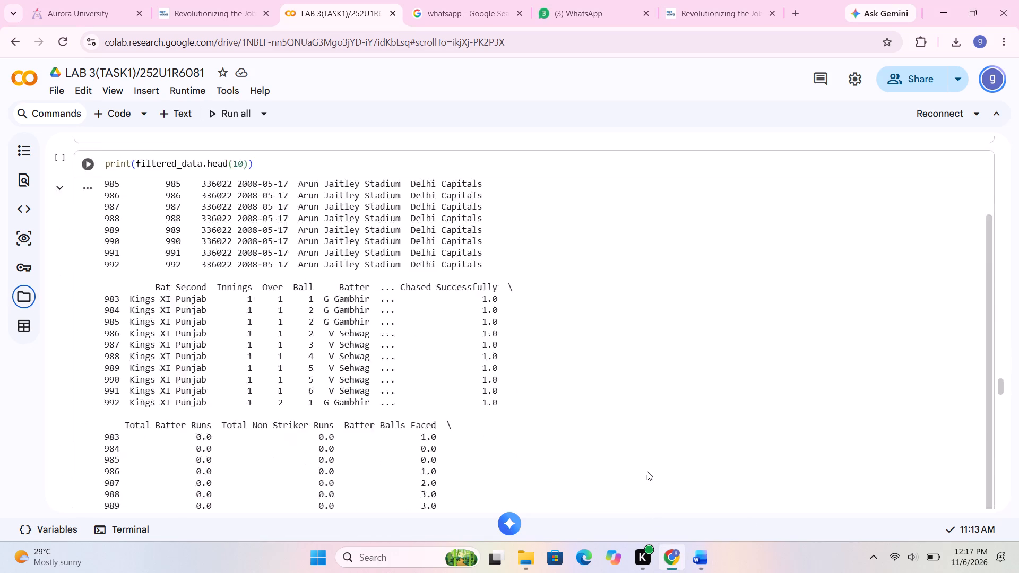
{"action": "scroll", "coordinate": [647, 471], "scroll_direction": "down", "scroll_amount": 14}
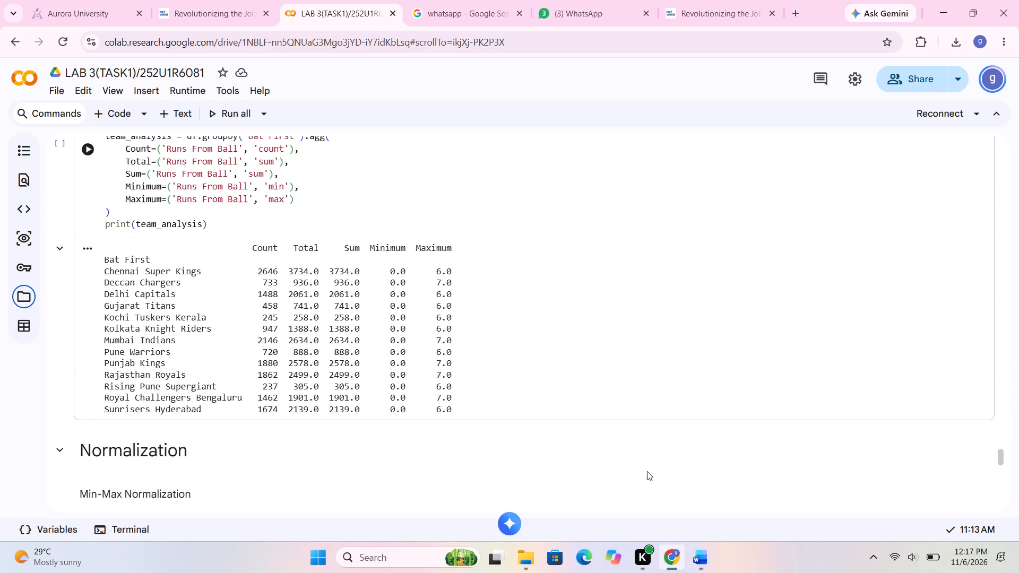
{"action": "scroll", "coordinate": [647, 471], "scroll_direction": "down", "scroll_amount": 5}
{"action": "scroll", "coordinate": [647, 471], "scroll_direction": "up", "scroll_amount": 1}
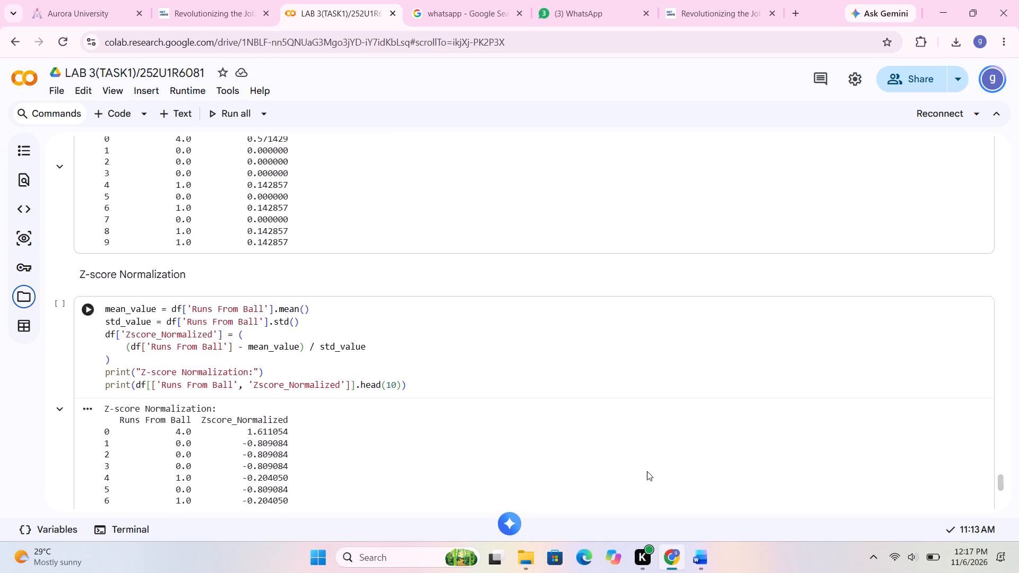
{"action": "scroll", "coordinate": [647, 471], "scroll_direction": "up", "scroll_amount": 11}
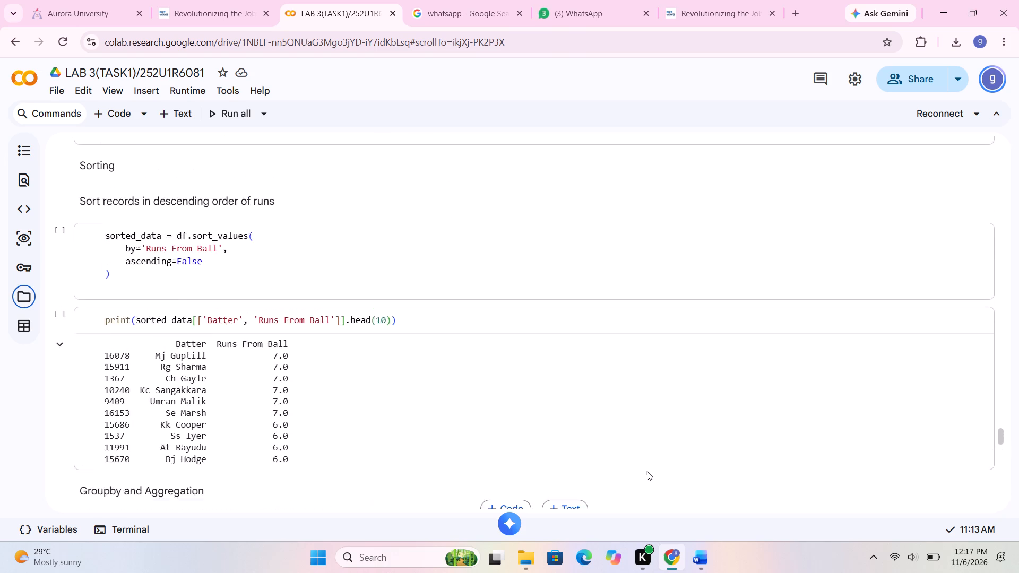
{"action": "scroll", "coordinate": [647, 471], "scroll_direction": "up", "scroll_amount": 8}
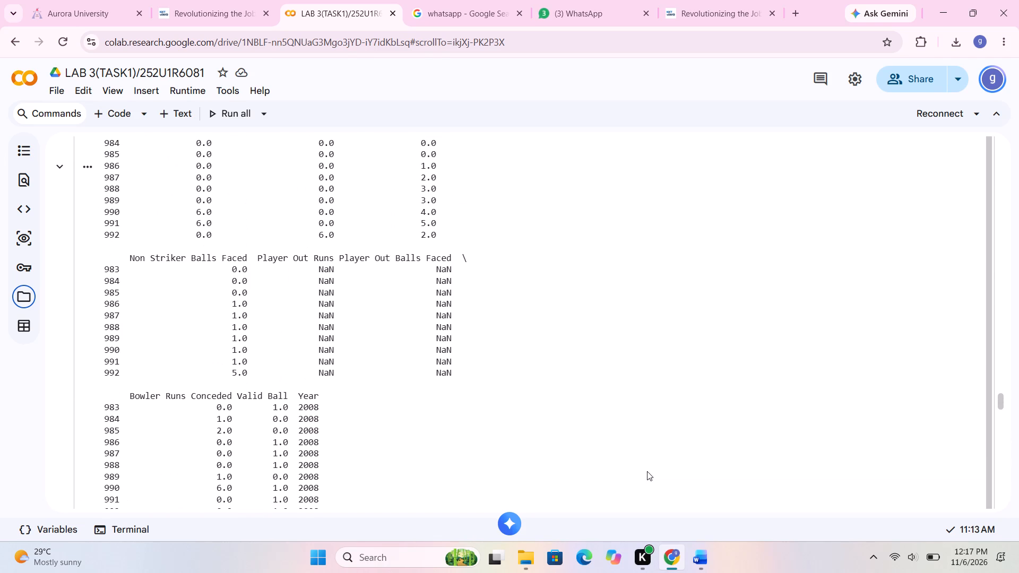
{"action": "scroll", "coordinate": [647, 471], "scroll_direction": "up", "scroll_amount": 7}
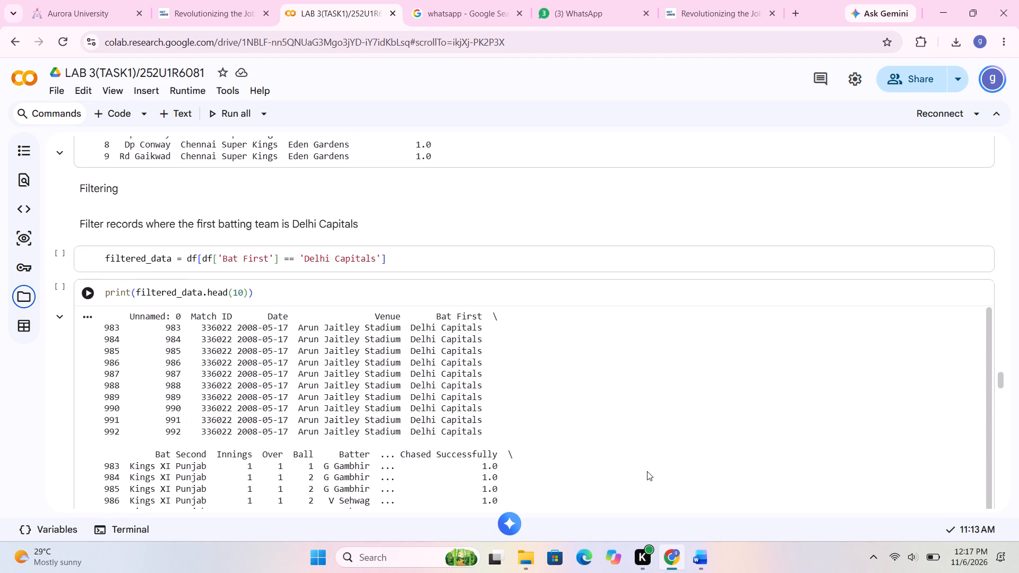
{"action": "scroll", "coordinate": [647, 471], "scroll_direction": "up", "scroll_amount": 6}
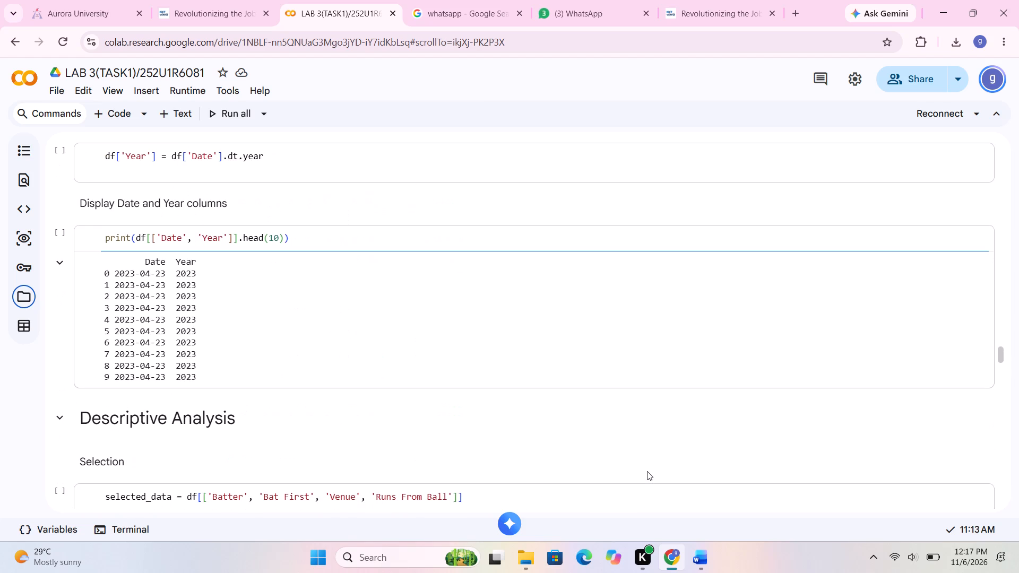
Capture a full-width snip of the notebook from the Descriptive Analysis heading through the "Filter records where the first batting team is Delhi Capitals" line.
{"action": "scroll", "coordinate": [647, 471], "scroll_direction": "down", "scroll_amount": 3}
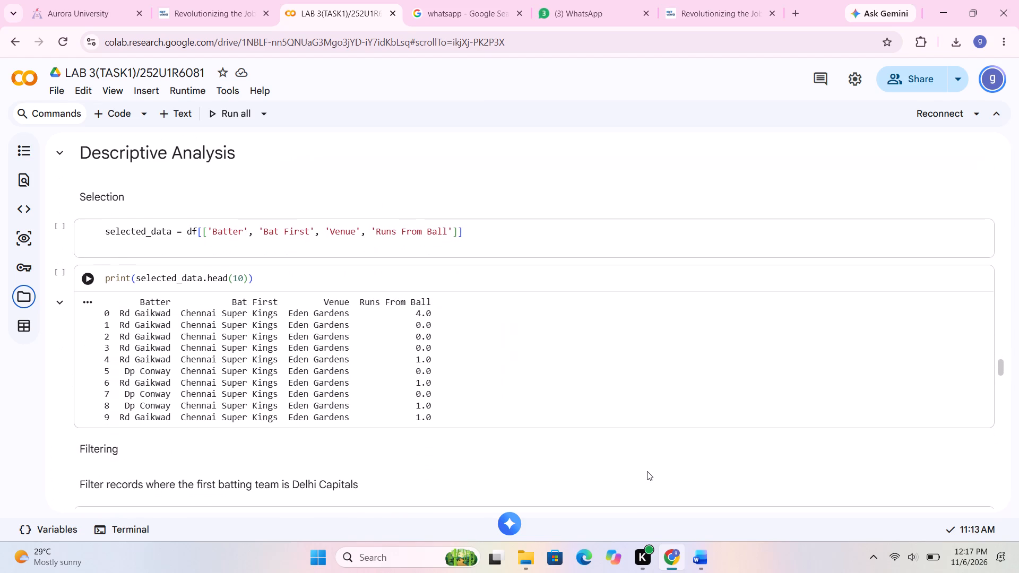
{"action": "scroll", "coordinate": [647, 471], "scroll_direction": "down", "scroll_amount": 2}
{"action": "key", "text": "Print"}
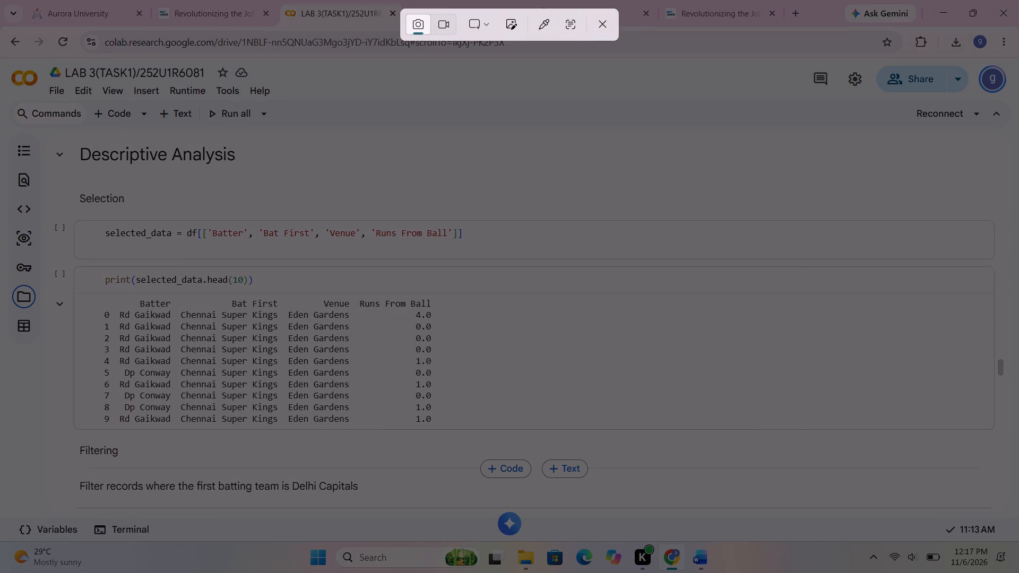
{"action": "left_click_drag", "start_coordinate": [0, 53], "coordinate": [1018, 514]}
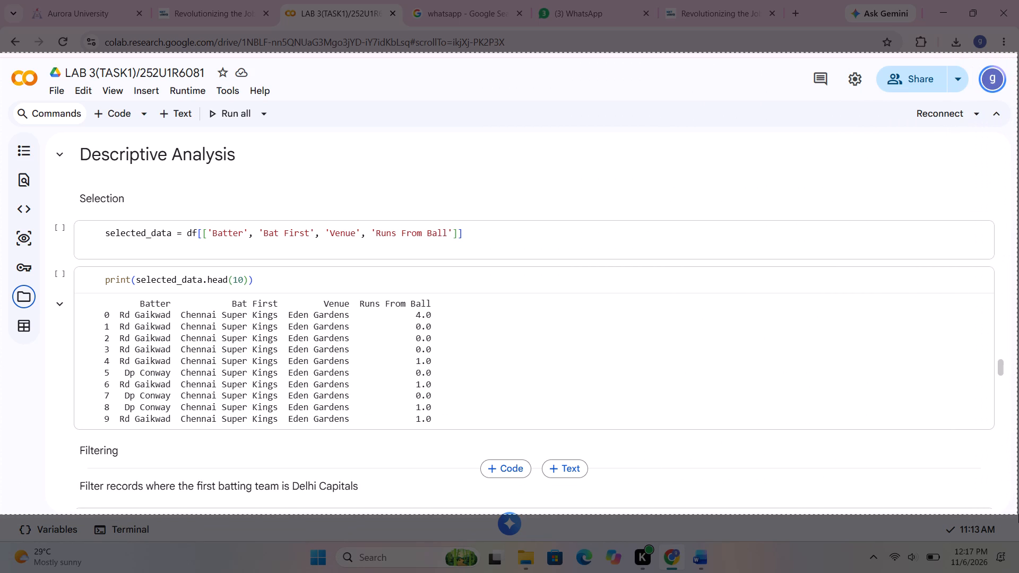
{"action": "left_click_drag", "start_coordinate": [1018, 514], "coordinate": [1018, 512]}
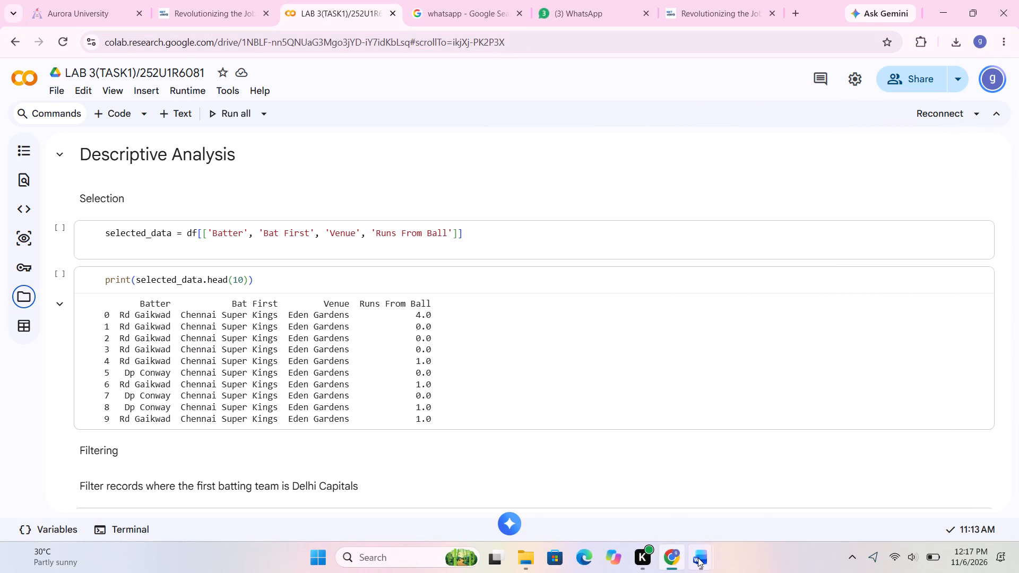
Switch to the Assignment_format (2) report in Word and paste the snip on a new line beneath the Date and Year columns screenshot.
{"action": "left_click", "coordinate": [845, 506]}
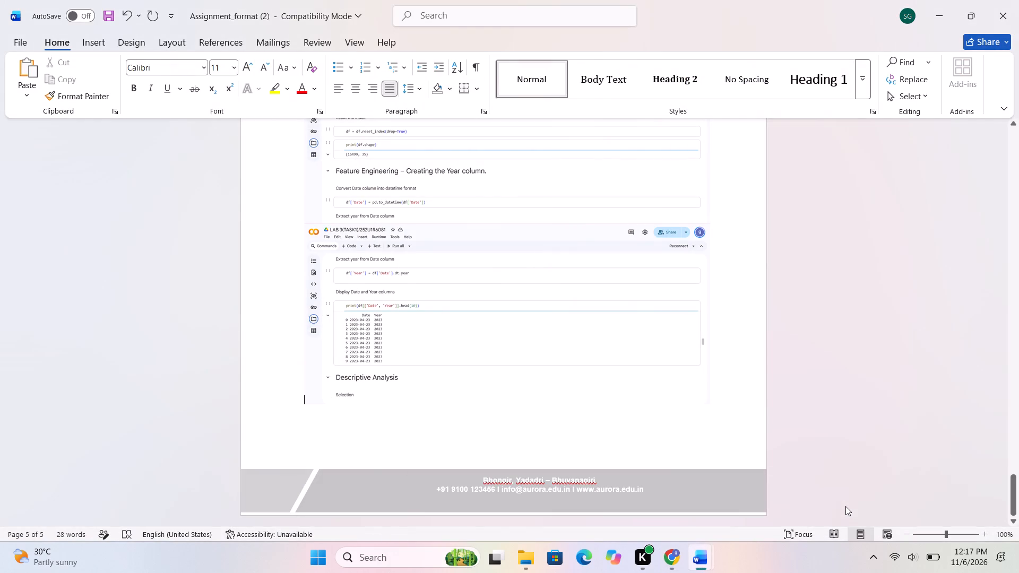
{"action": "left_click", "coordinate": [724, 403]}
{"action": "key", "text": "Return"}
{"action": "key", "text": "ctrl+v"}
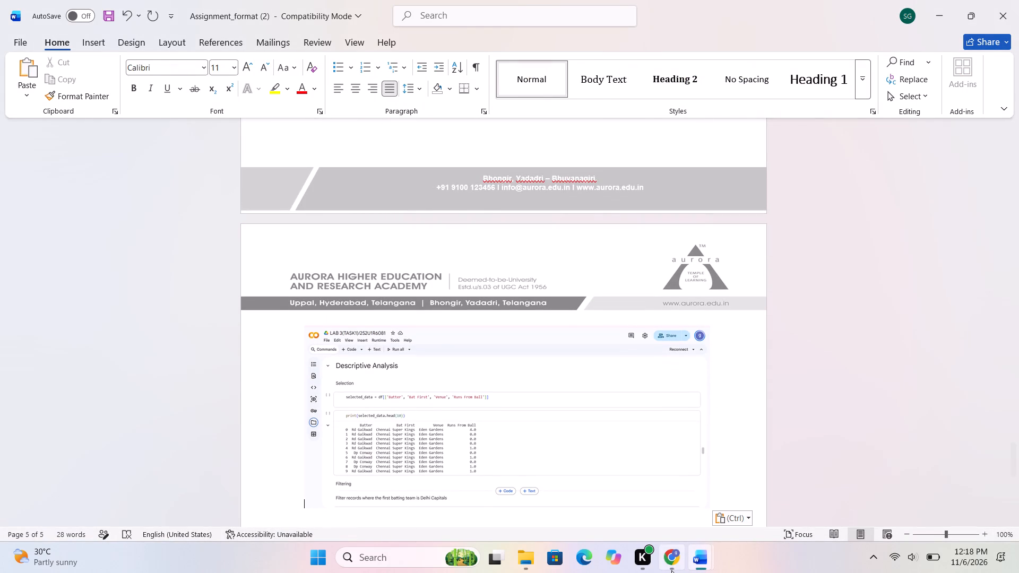
Return to the Colab notebook in Chrome and capture a full-width snip of the Delhi Capitals filter code and the first two filtered_data output blocks.
{"action": "left_click", "coordinate": [657, 517]}
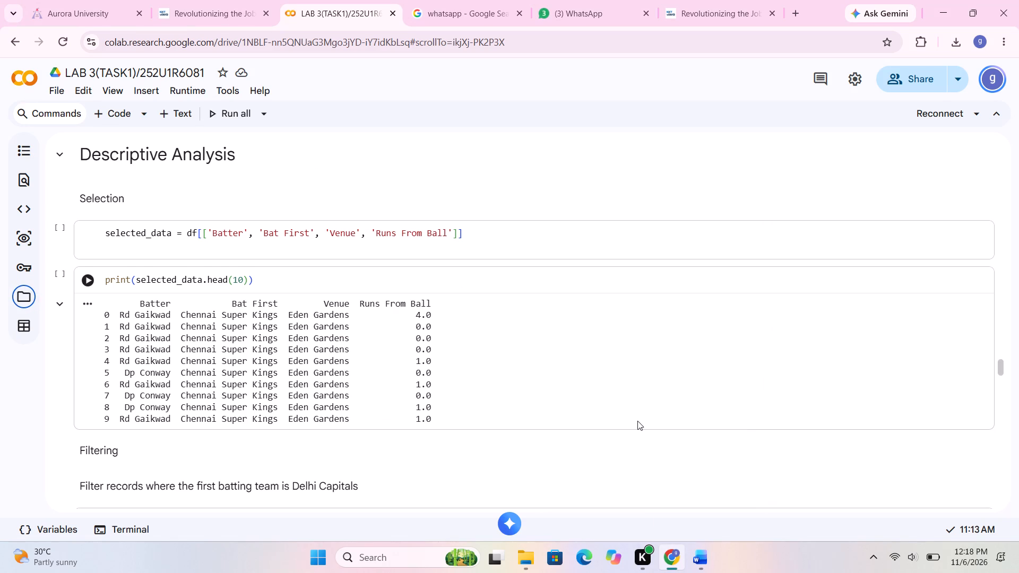
{"action": "scroll", "coordinate": [637, 412], "scroll_direction": "down", "scroll_amount": 6}
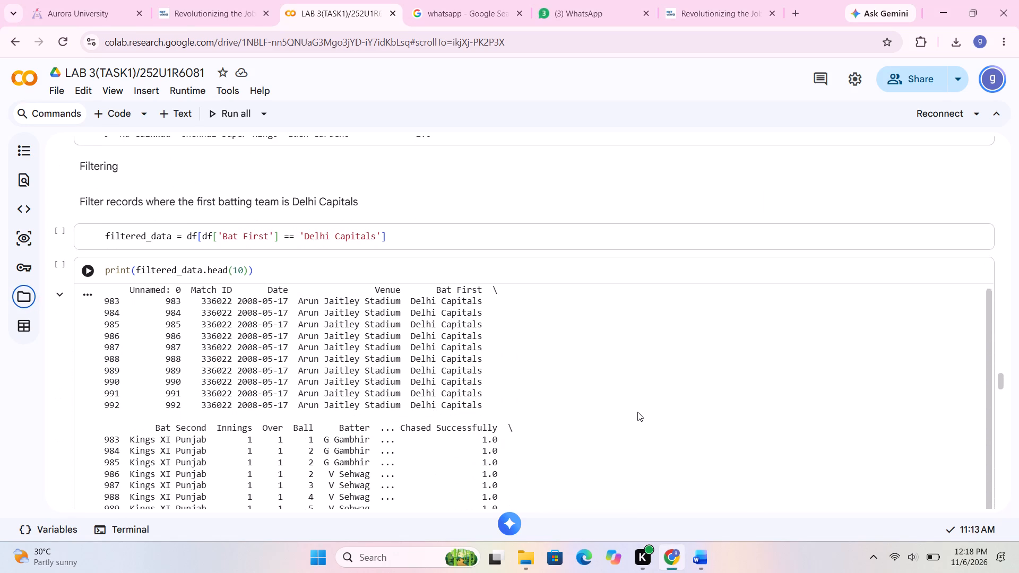
{"action": "scroll", "coordinate": [637, 412], "scroll_direction": "down", "scroll_amount": 1}
{"action": "scroll", "coordinate": [637, 412], "scroll_direction": "up", "scroll_amount": 1}
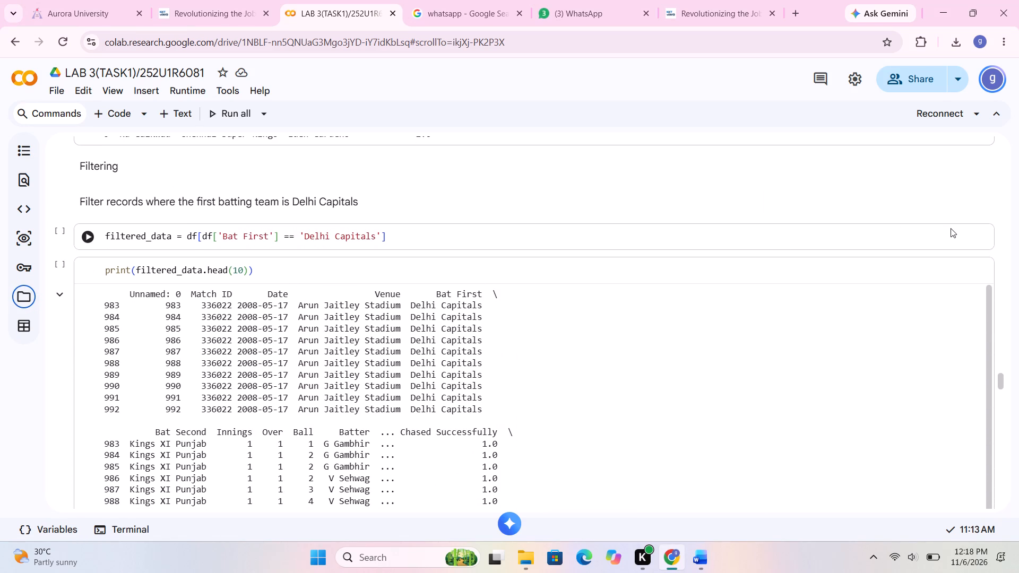
{"action": "scroll", "coordinate": [951, 227], "scroll_direction": "down", "scroll_amount": 1}
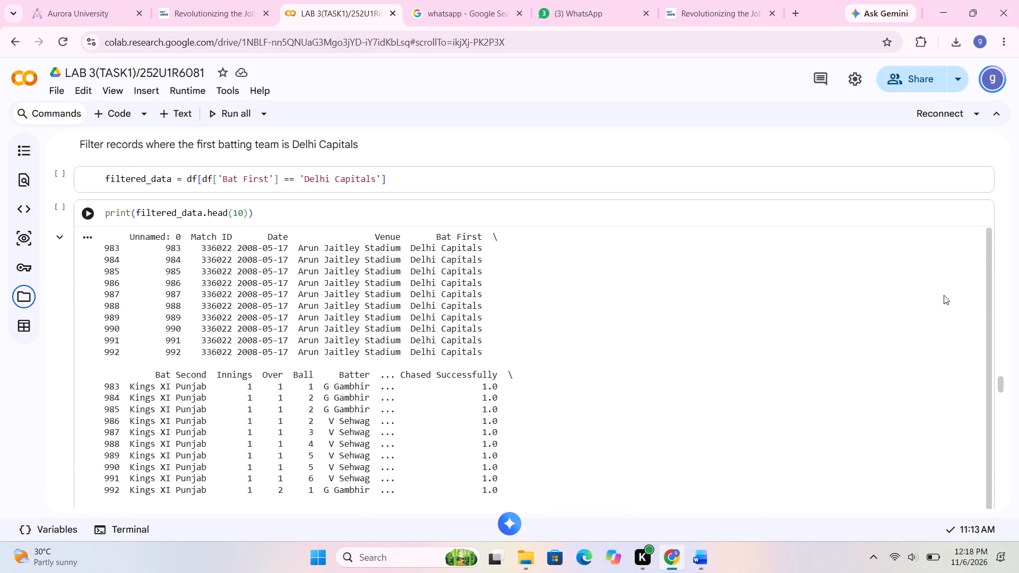
{"action": "key", "text": "Print"}
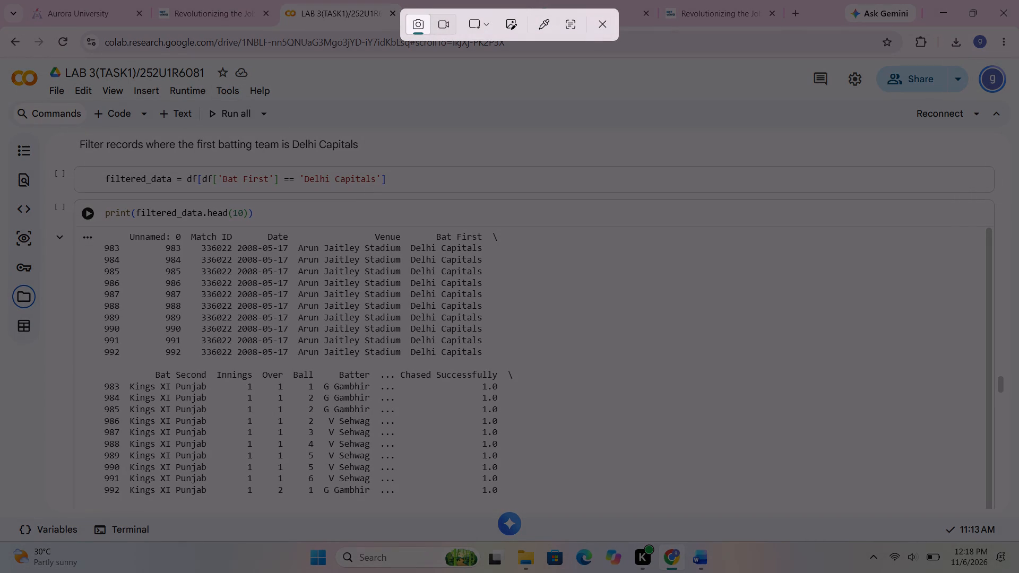
{"action": "left_click_drag", "start_coordinate": [0, 58], "coordinate": [795, 567]}
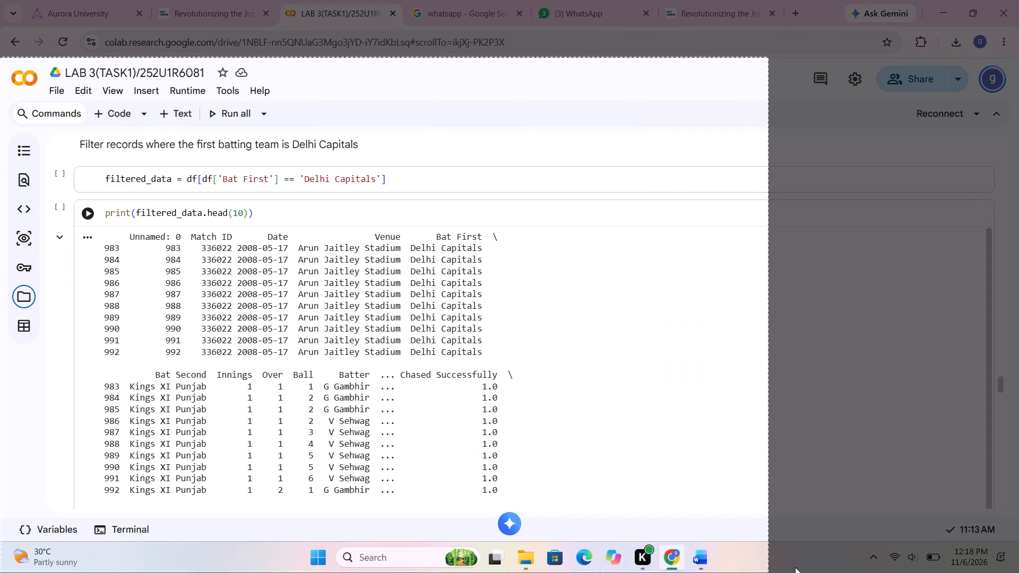
{"action": "left_click_drag", "start_coordinate": [795, 567], "coordinate": [1018, 500]}
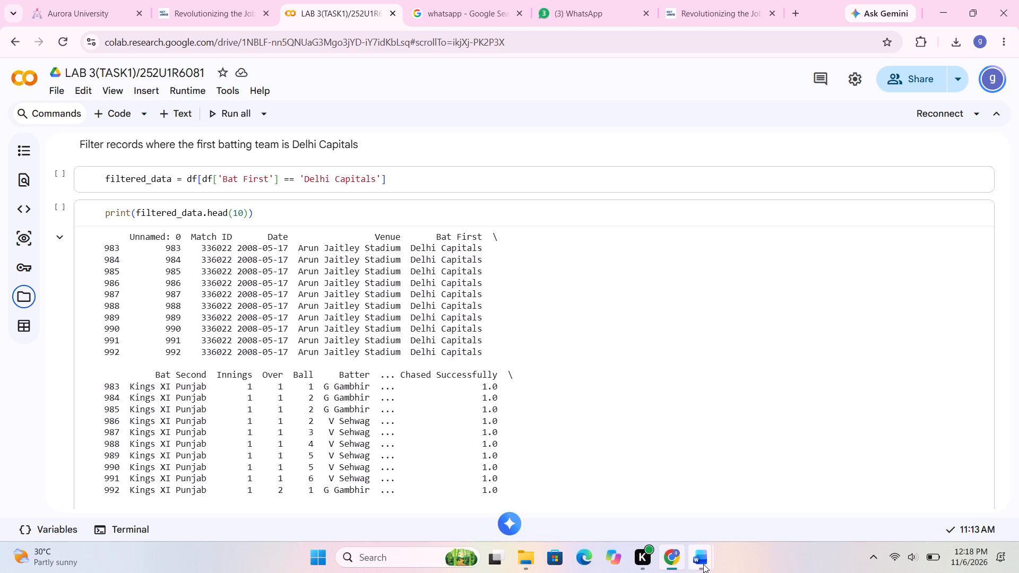
Switch to the Assignment_format (2) report in Word and paste the snip on a new line beneath the Descriptive Analysis screenshot.
{"action": "left_click", "coordinate": [891, 508]}
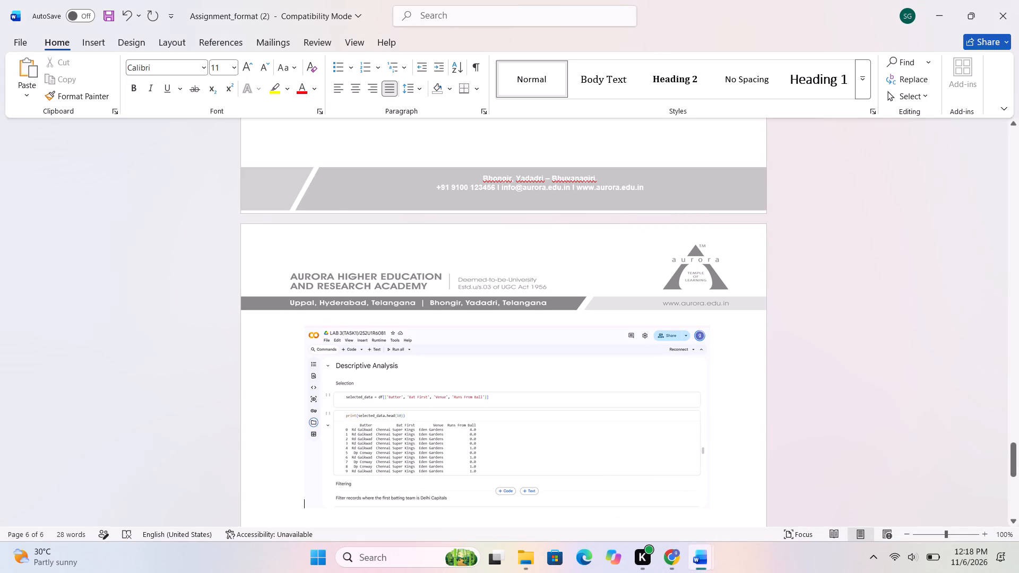
{"action": "scroll", "coordinate": [636, 429], "scroll_direction": "down", "scroll_amount": 1}
{"action": "left_click", "coordinate": [728, 355]}
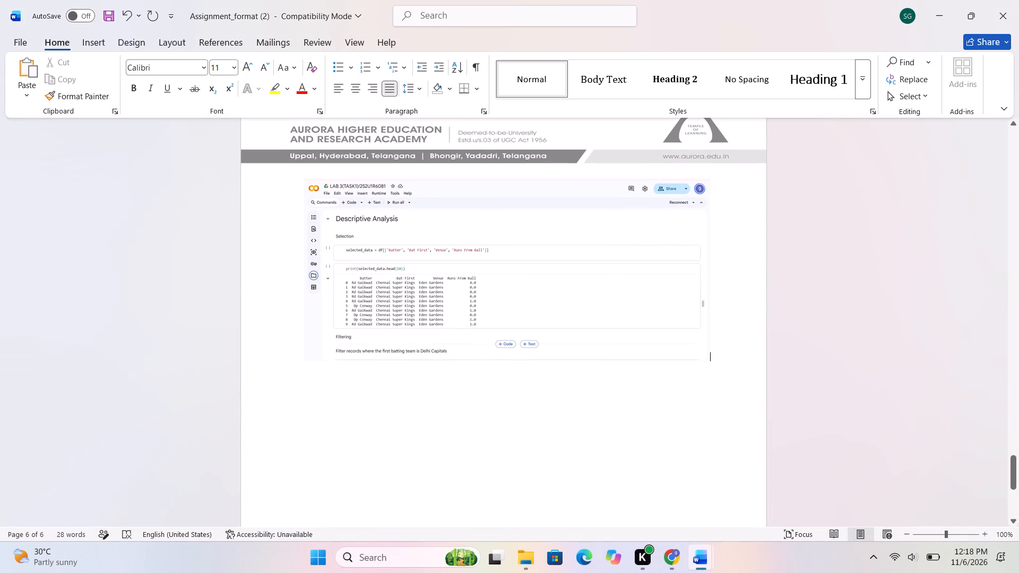
{"action": "key", "text": "Return"}
{"action": "key", "text": "ctrl+v"}
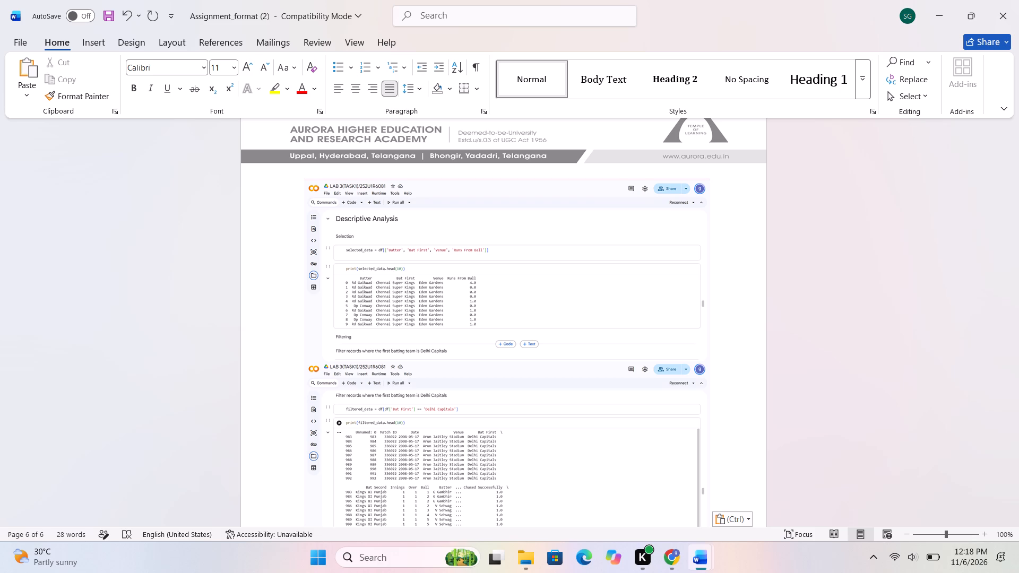
{"action": "scroll", "coordinate": [728, 355], "scroll_direction": "down", "scroll_amount": 2}
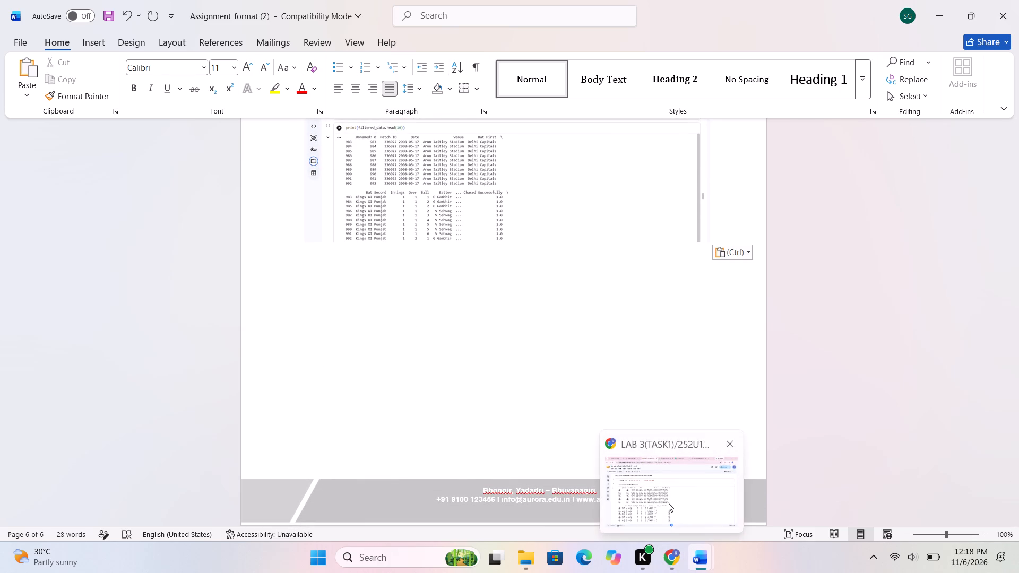
Return to the Colab notebook in Chrome and capture a full-width snip of the filtered_data output from Total Batter Runs through Bowler Runs Conceded.
{"action": "left_click", "coordinate": [668, 502]}
{"action": "scroll", "coordinate": [668, 502], "scroll_direction": "down", "scroll_amount": 2}
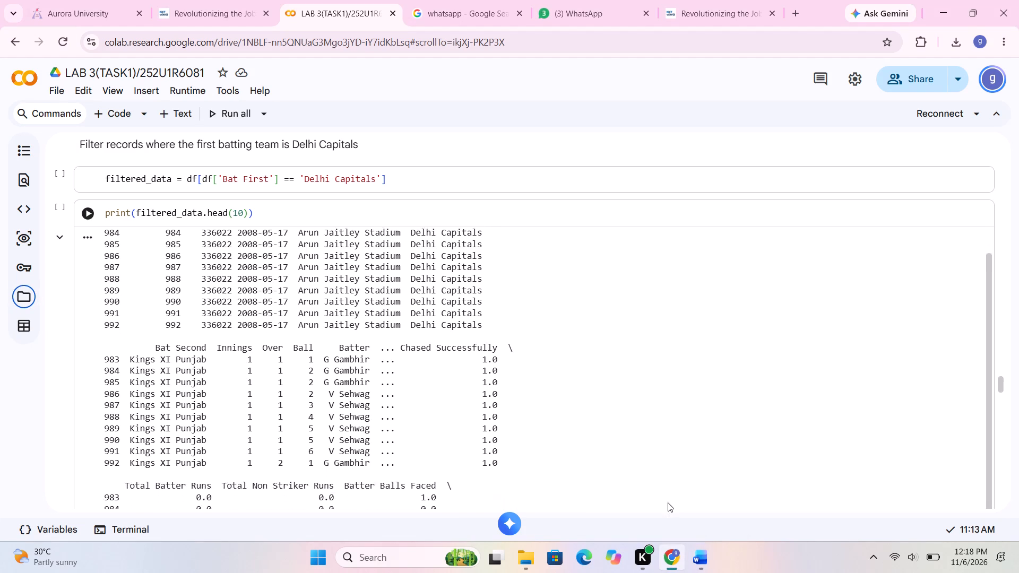
{"action": "scroll", "coordinate": [668, 502], "scroll_direction": "down", "scroll_amount": 6}
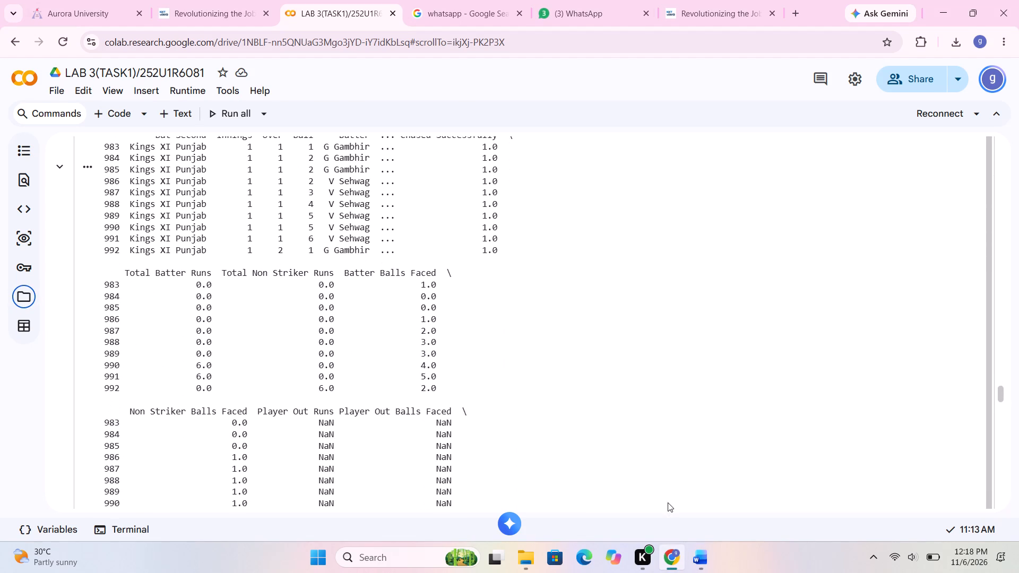
{"action": "scroll", "coordinate": [668, 502], "scroll_direction": "down", "scroll_amount": 1}
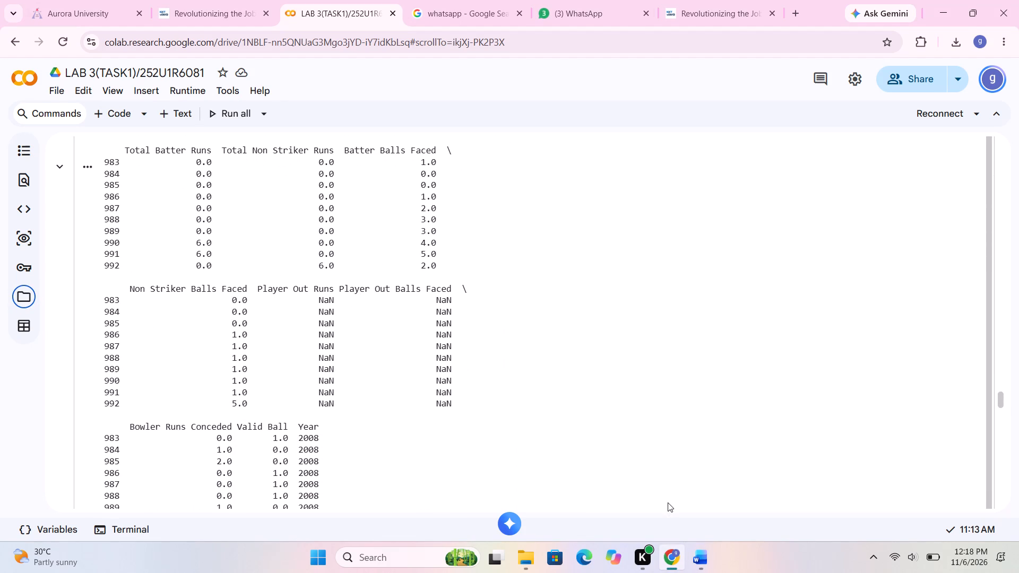
{"action": "scroll", "coordinate": [668, 502], "scroll_direction": "down", "scroll_amount": 1}
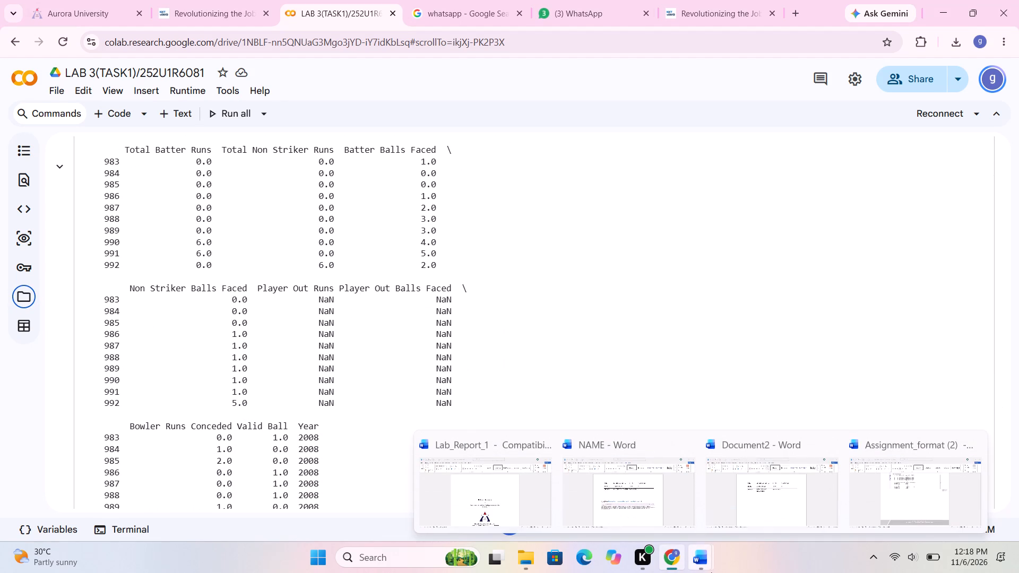
{"action": "key", "text": "Print"}
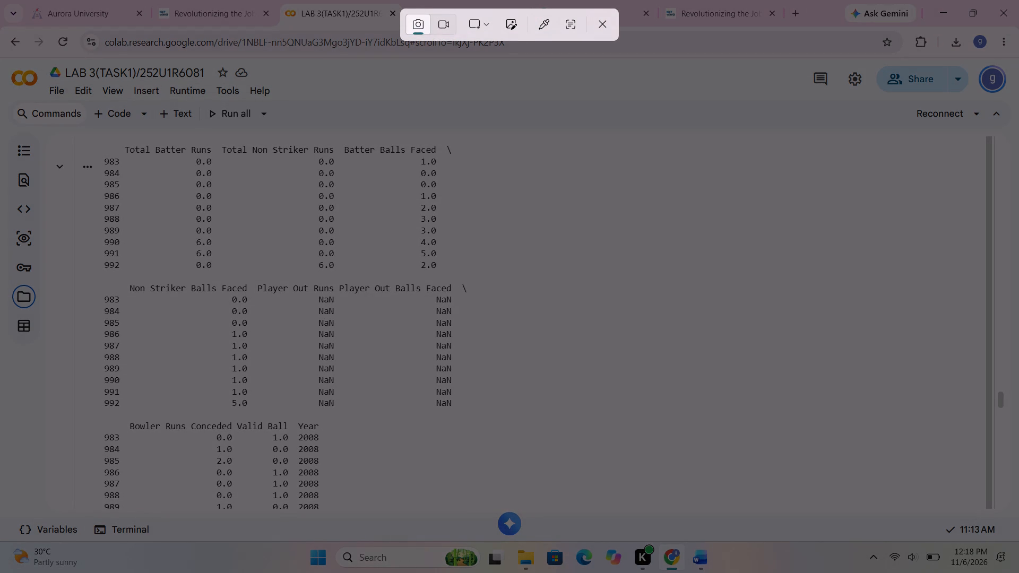
{"action": "left_click_drag", "start_coordinate": [0, 54], "coordinate": [728, 499]}
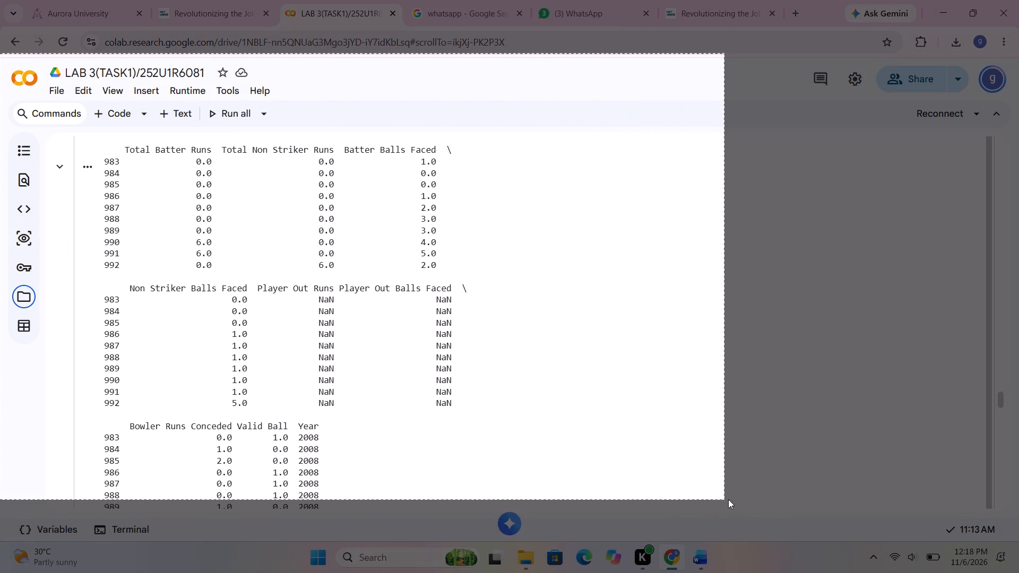
{"action": "left_click_drag", "start_coordinate": [728, 499], "coordinate": [935, 507]}
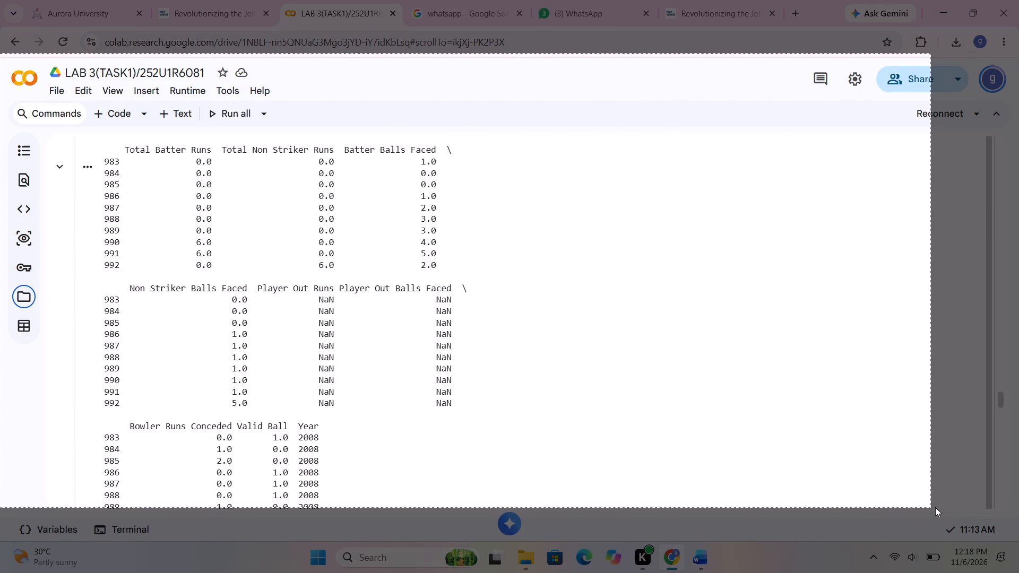
{"action": "left_click_drag", "start_coordinate": [935, 507], "coordinate": [1018, 515]}
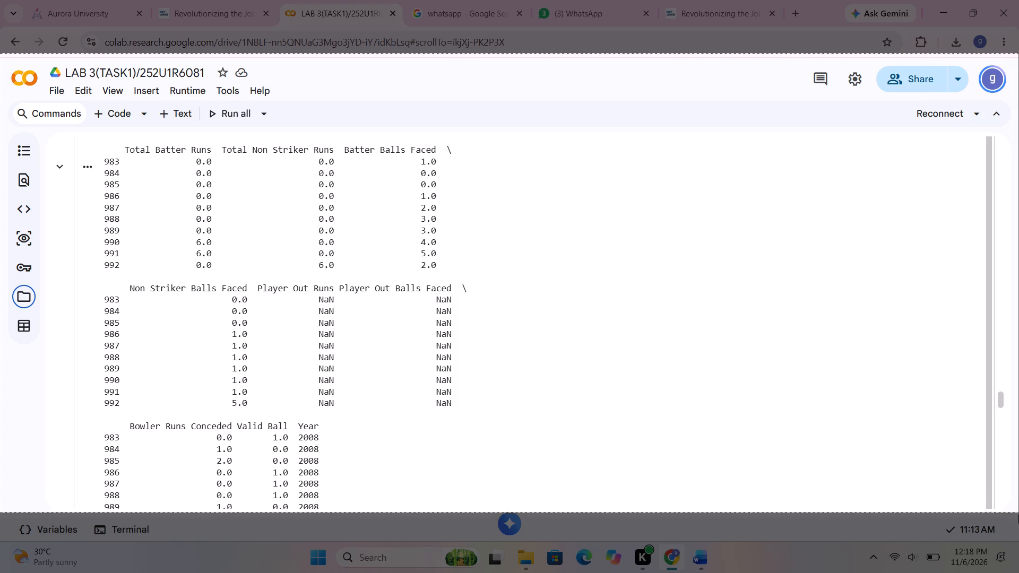
{"action": "left_click_drag", "start_coordinate": [1018, 515], "coordinate": [1018, 508]}
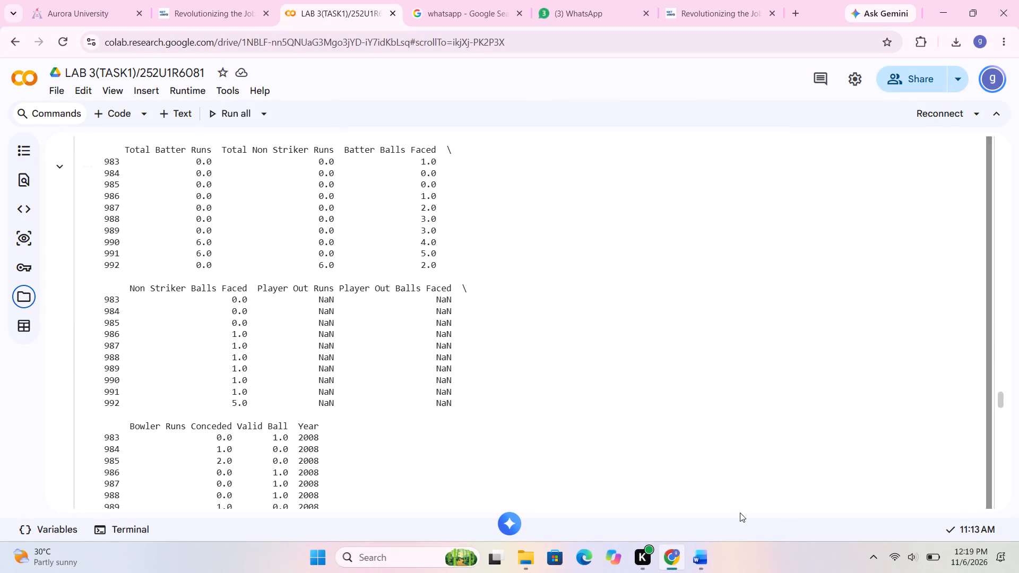
Switch to the Assignment_format (2) report in Word and paste the snip on a new line beneath the filtered_data screenshot.
{"action": "left_click", "coordinate": [883, 511]}
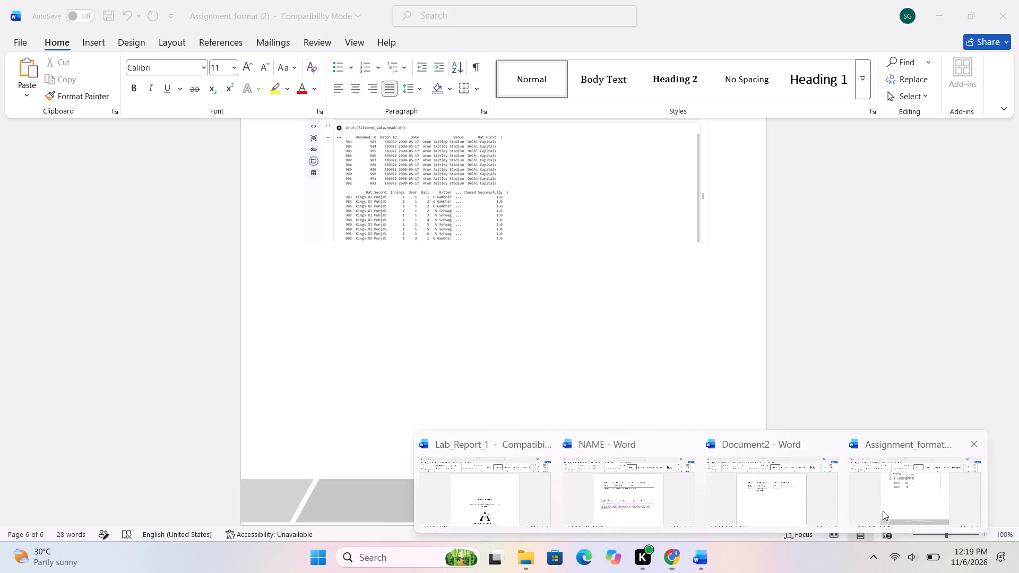
{"action": "left_click", "coordinate": [726, 232]}
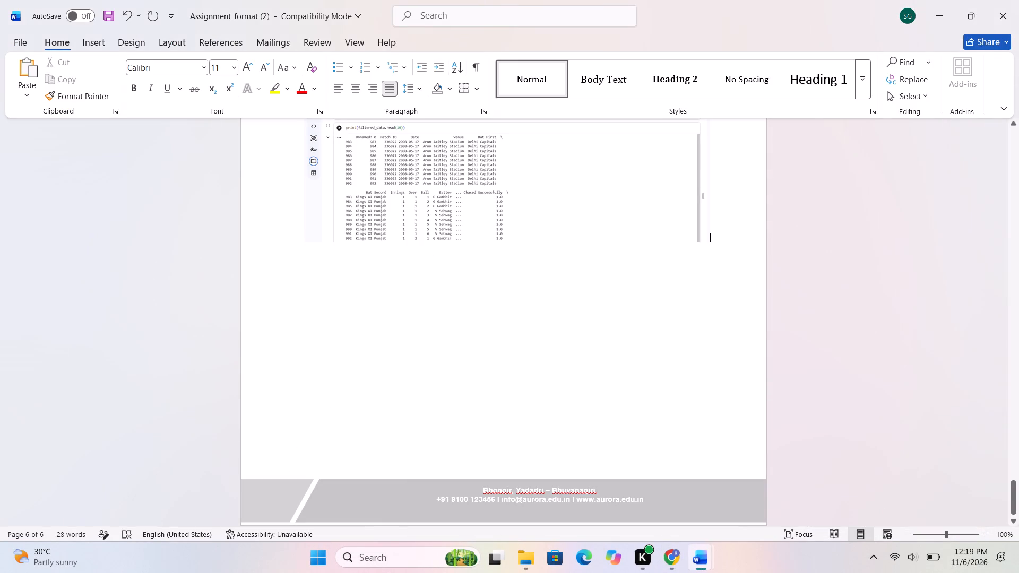
{"action": "key", "text": "Return"}
{"action": "key", "text": "ctrl+v"}
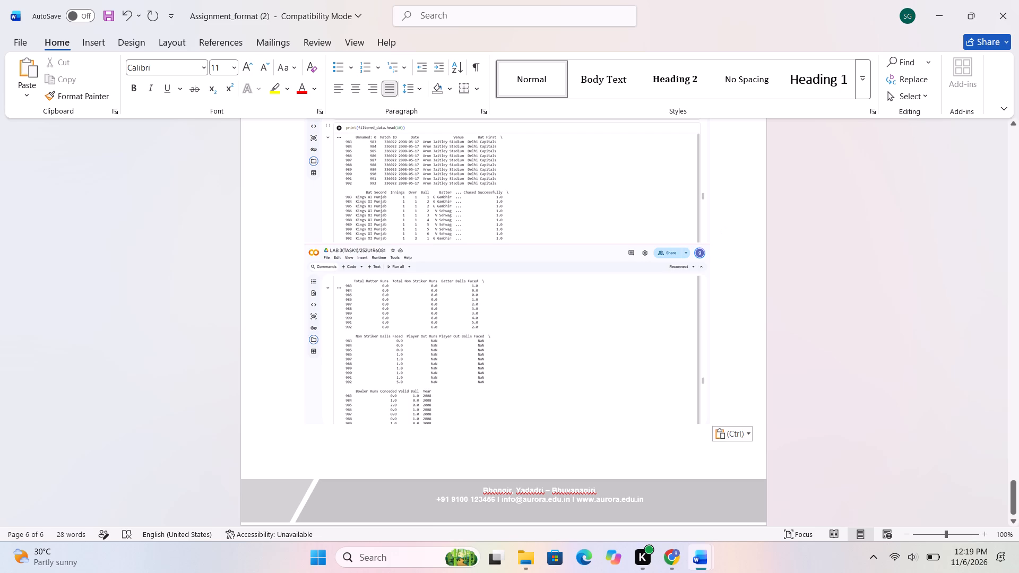
Return to the Colab notebook in Chrome and capture a full-width snip from the Bowler Runs Conceded output through the Ranking code cells.
{"action": "left_click", "coordinate": [666, 502]}
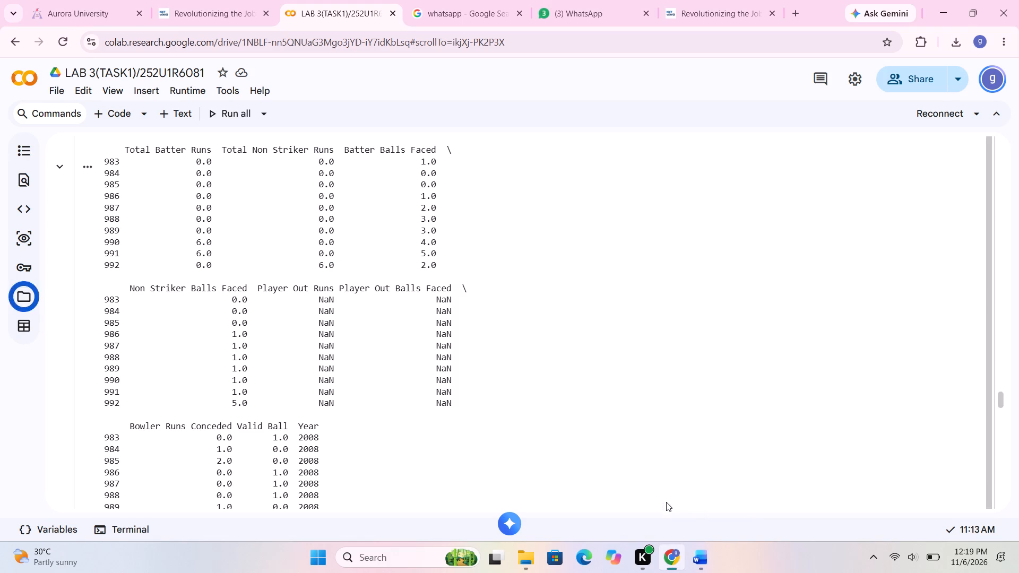
{"action": "scroll", "coordinate": [654, 465], "scroll_direction": "down", "scroll_amount": 4}
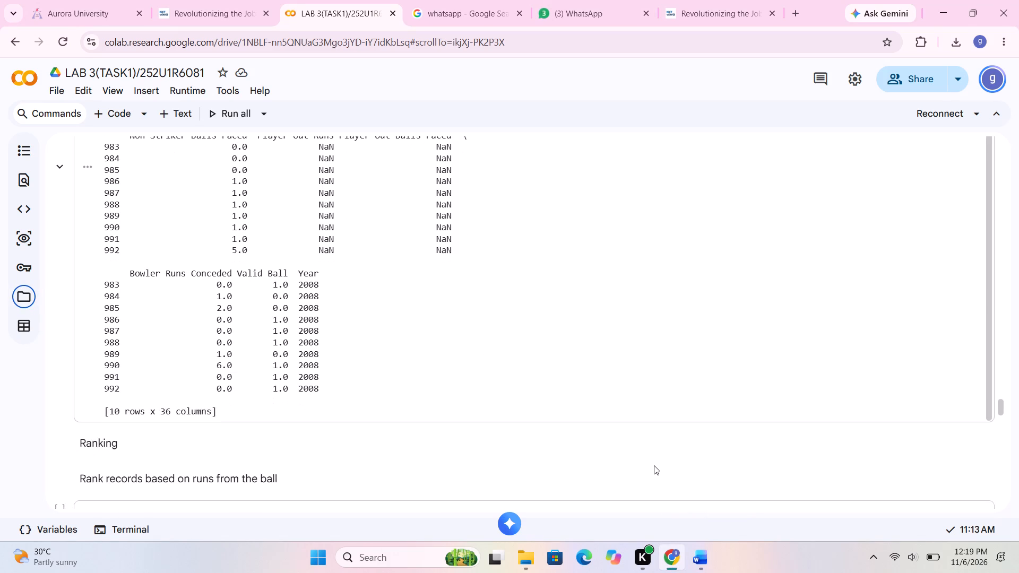
{"action": "scroll", "coordinate": [654, 465], "scroll_direction": "down", "scroll_amount": 2}
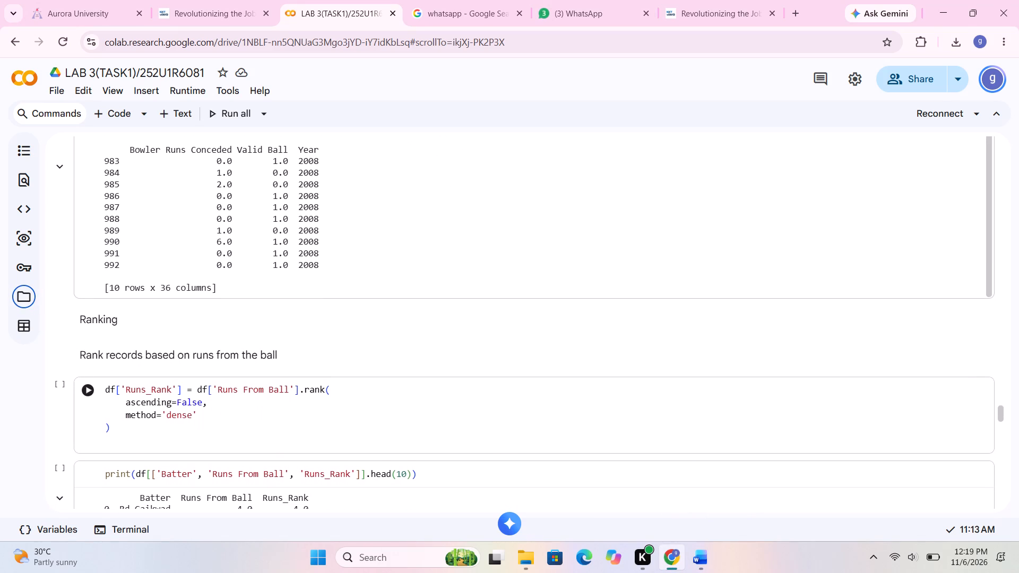
{"action": "scroll", "coordinate": [654, 465], "scroll_direction": "down", "scroll_amount": 1}
{"action": "key", "text": "Print"}
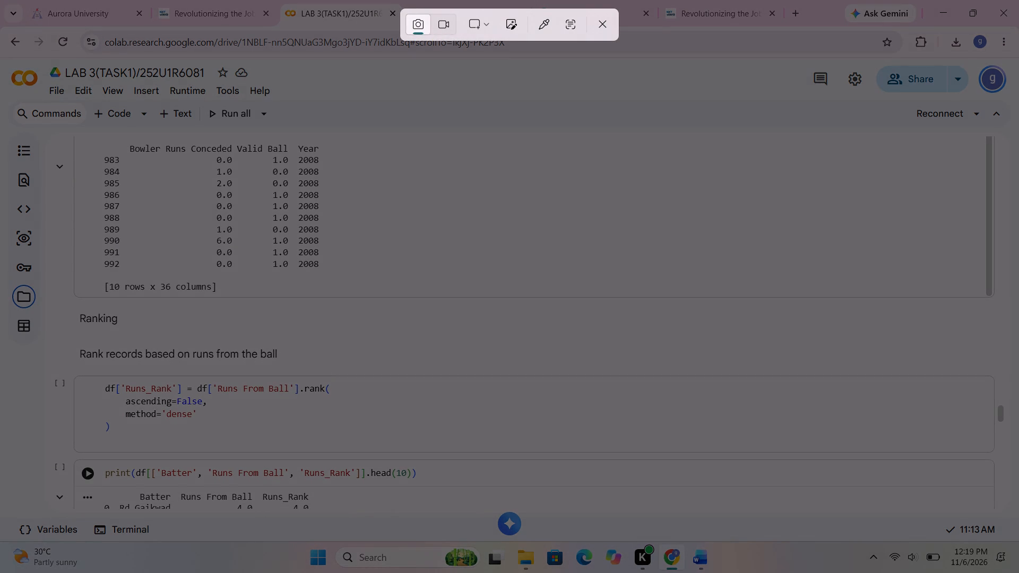
{"action": "left_click_drag", "start_coordinate": [0, 54], "coordinate": [926, 572]}
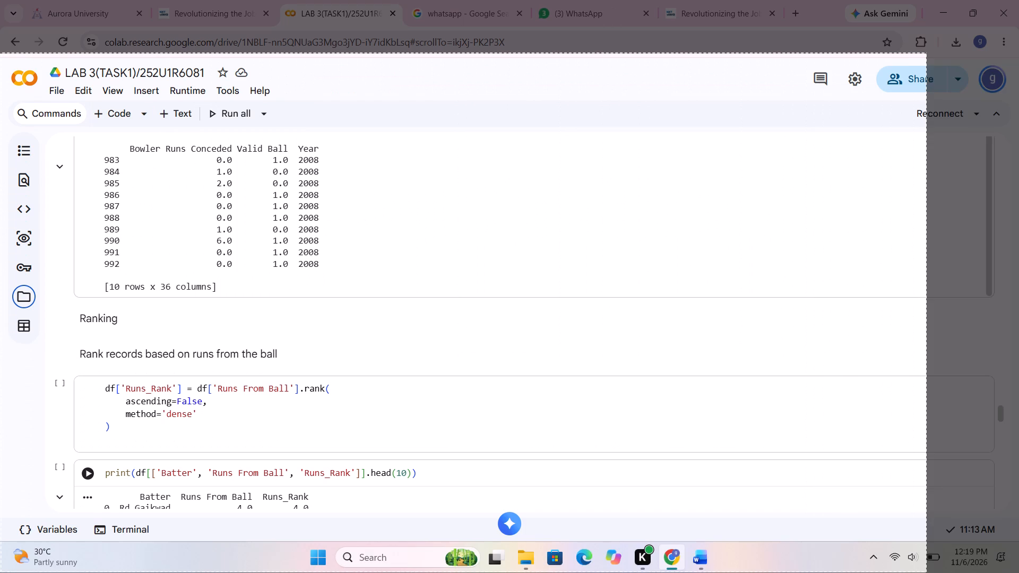
{"action": "left_click_drag", "start_coordinate": [926, 572], "coordinate": [1014, 504]}
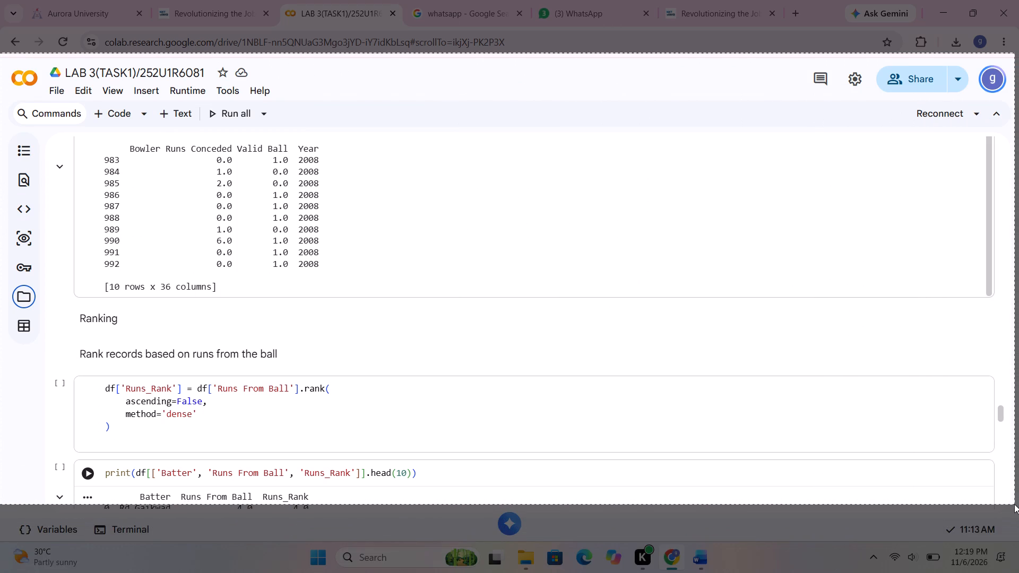
{"action": "left_click_drag", "start_coordinate": [1014, 504], "coordinate": [1018, 513]}
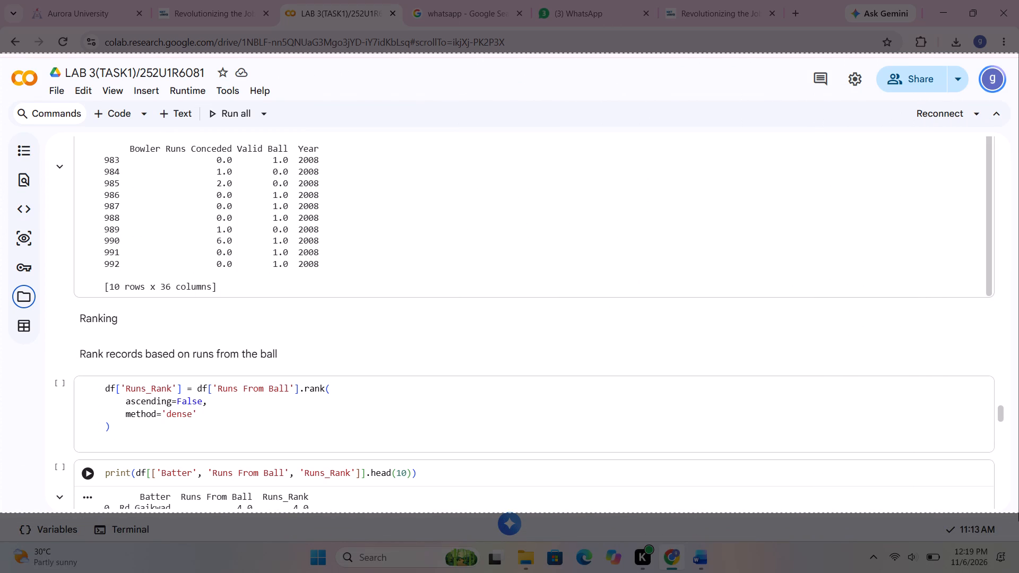
{"action": "left_click_drag", "start_coordinate": [1018, 513], "coordinate": [1018, 516]}
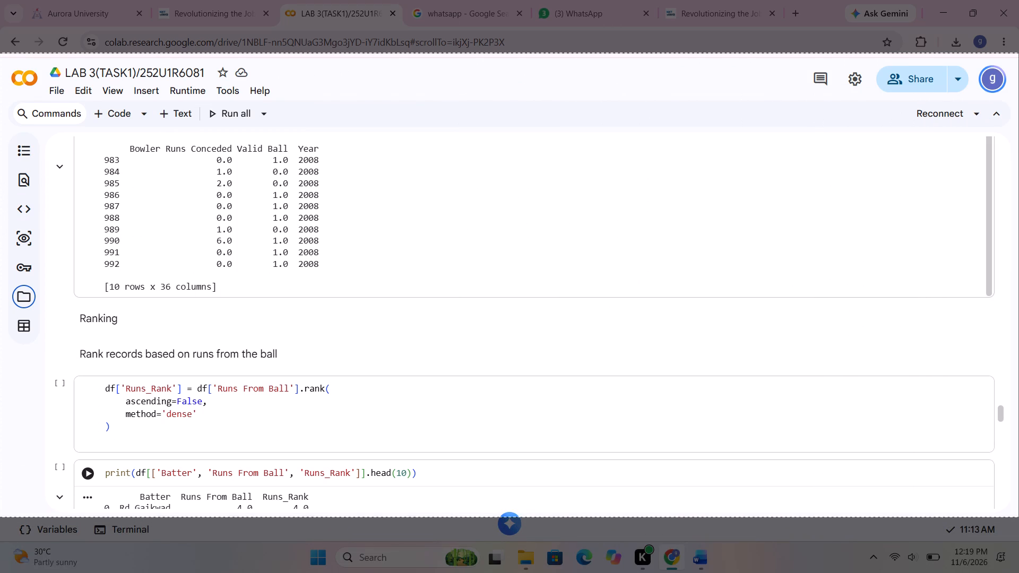
{"action": "left_click_drag", "start_coordinate": [1018, 516], "coordinate": [1018, 506]}
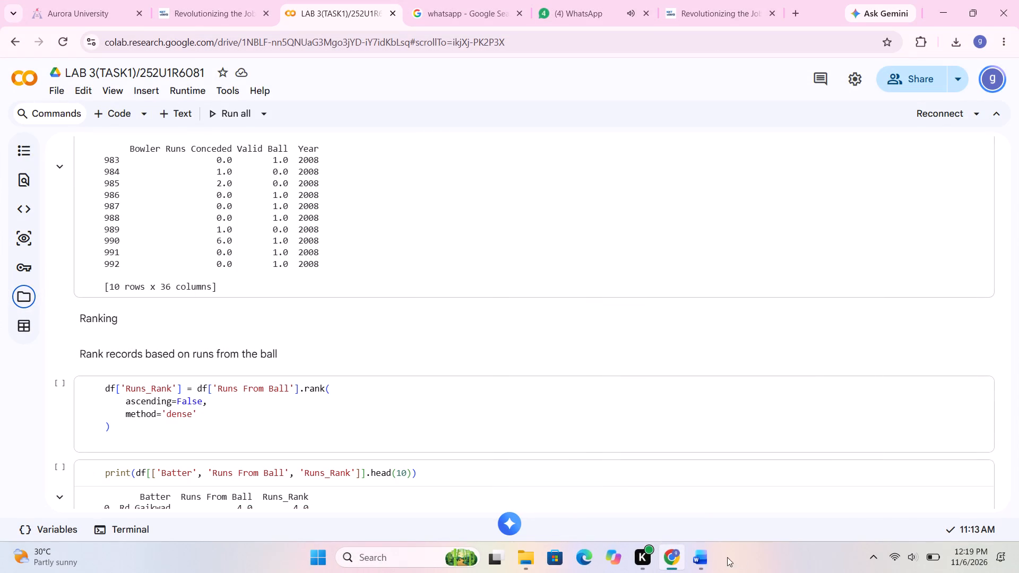
Switch to the Assignment_format (2) report in Word and paste the snip on a new line beneath the Total Batter Runs screenshot.
{"action": "left_click", "coordinate": [919, 497]}
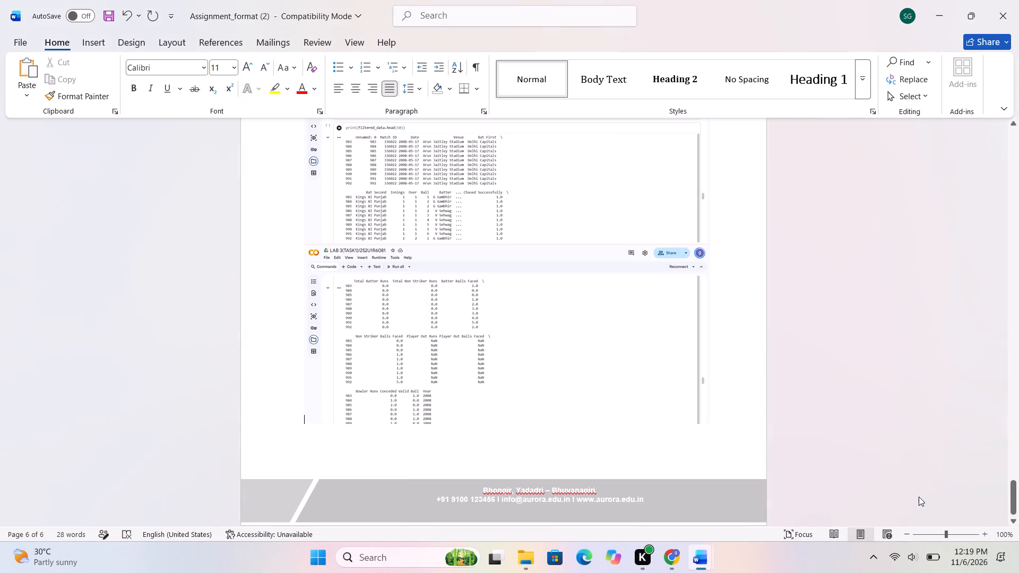
{"action": "left_click", "coordinate": [728, 421]}
{"action": "key", "text": "Return"}
{"action": "key", "text": "ctrl+v"}
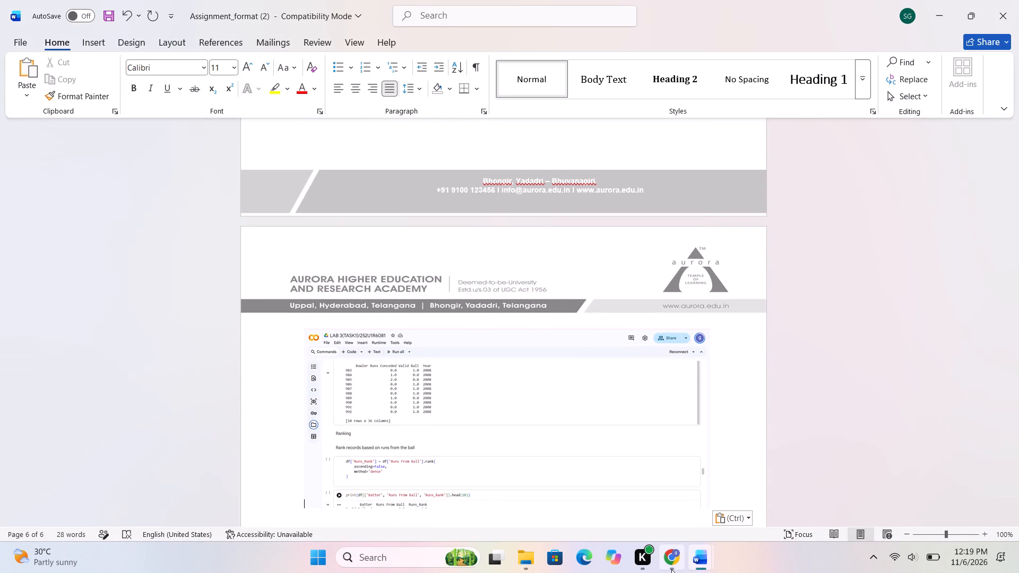
Return to the Colab notebook in Chrome and capture a full-width snip of the Runs_Rank output and the Sorting section's sorted_data code.
{"action": "left_click", "coordinate": [670, 524]}
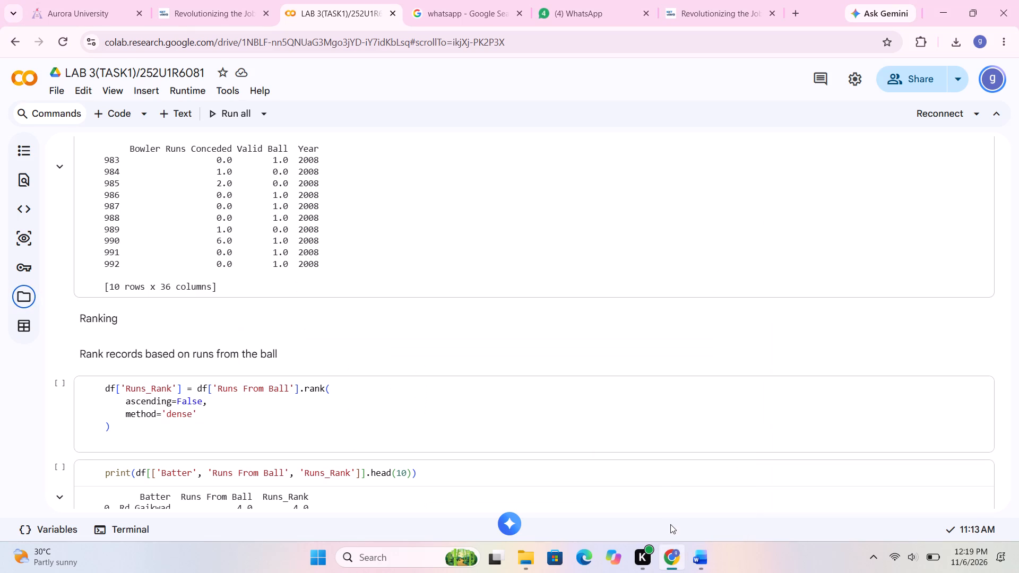
{"action": "scroll", "coordinate": [657, 488], "scroll_direction": "down", "scroll_amount": 6}
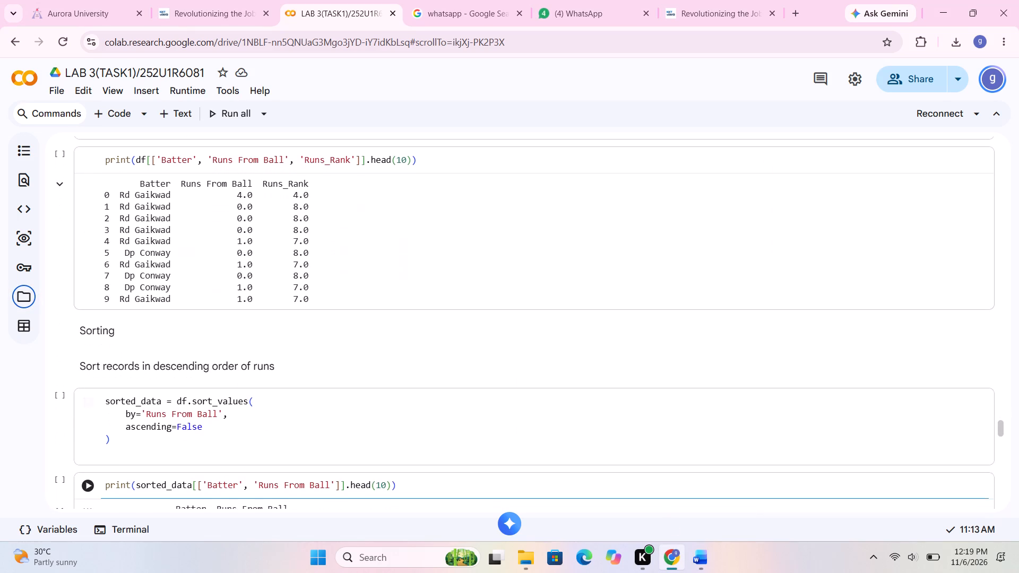
{"action": "scroll", "coordinate": [657, 488], "scroll_direction": "down", "scroll_amount": 1}
{"action": "key", "text": "Print"}
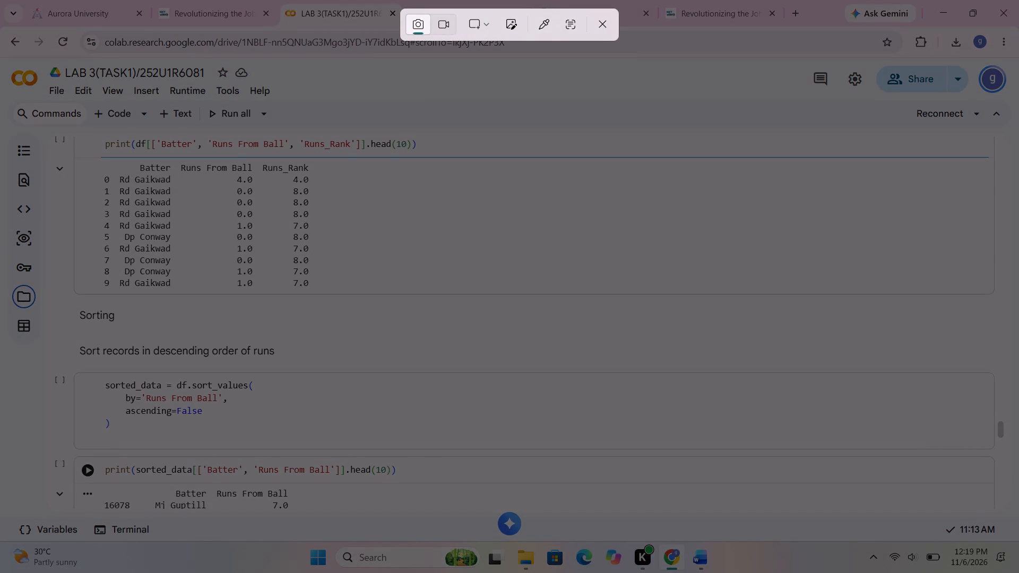
{"action": "left_click_drag", "start_coordinate": [0, 57], "coordinate": [779, 531]}
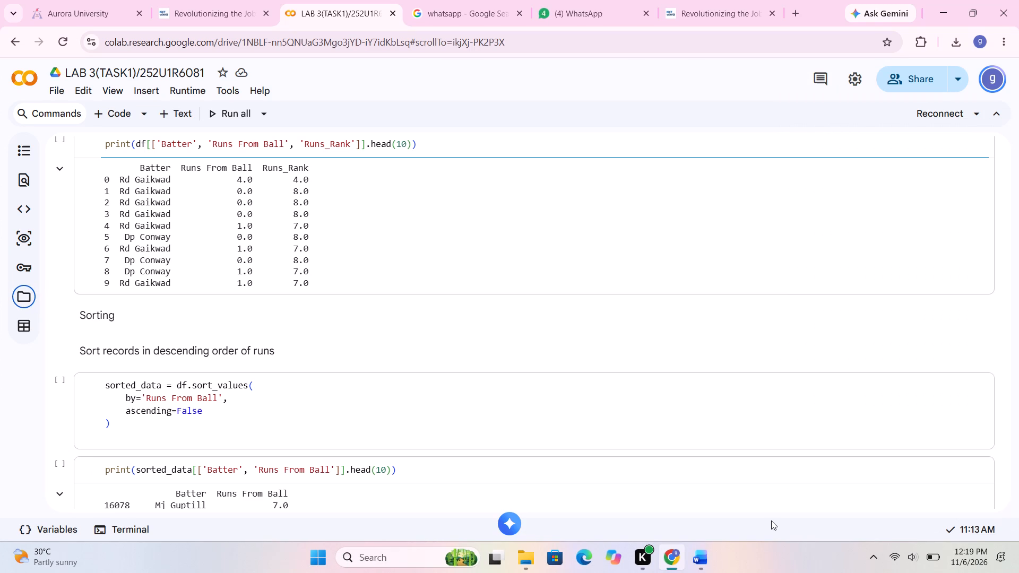
{"action": "key", "text": "Print"}
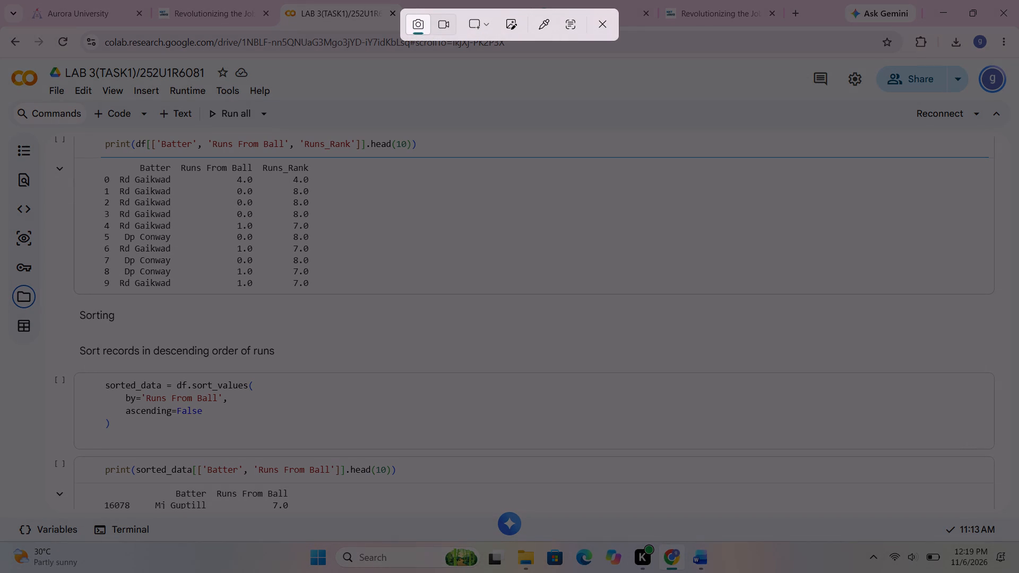
{"action": "left_click_drag", "start_coordinate": [0, 57], "coordinate": [686, 512]}
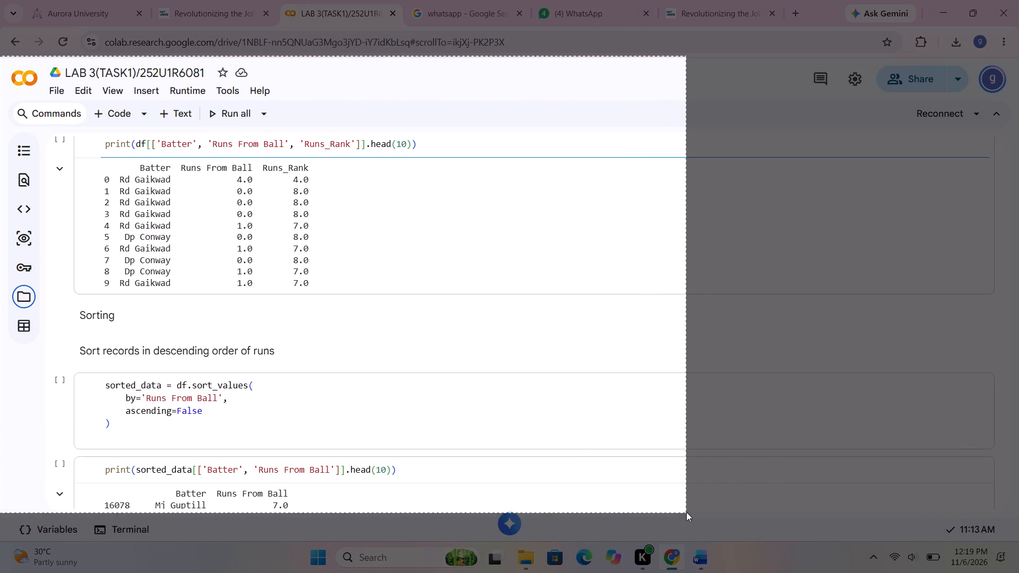
{"action": "left_click_drag", "start_coordinate": [686, 512], "coordinate": [892, 509]}
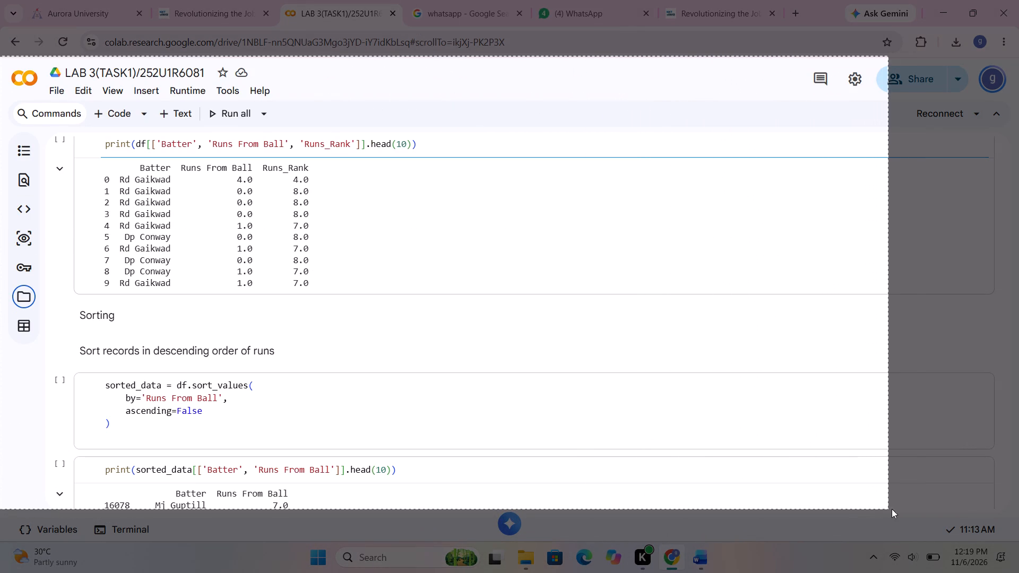
{"action": "left_click_drag", "start_coordinate": [892, 509], "coordinate": [1018, 509]}
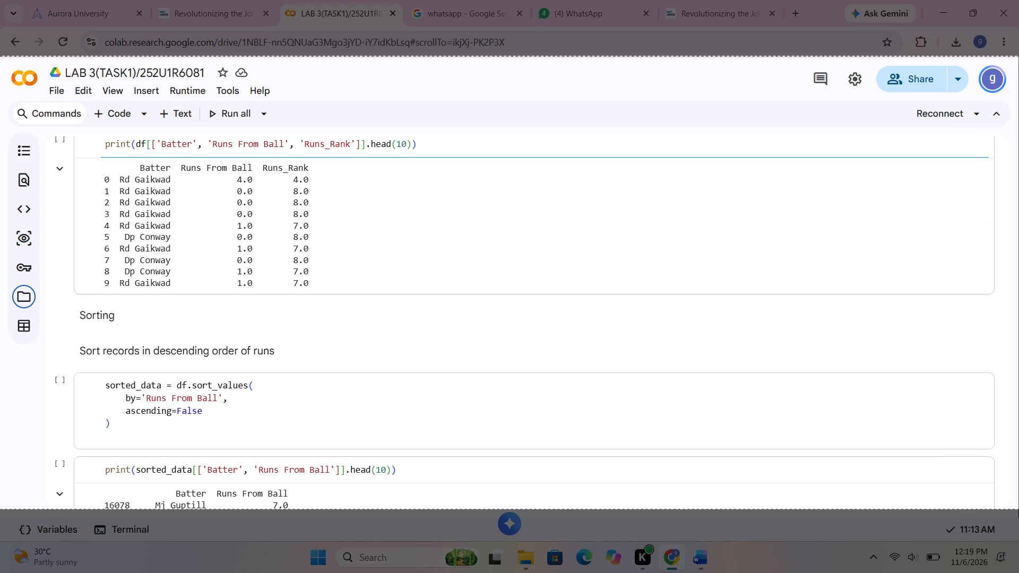
{"action": "left_click_drag", "start_coordinate": [1018, 509], "coordinate": [1018, 518]}
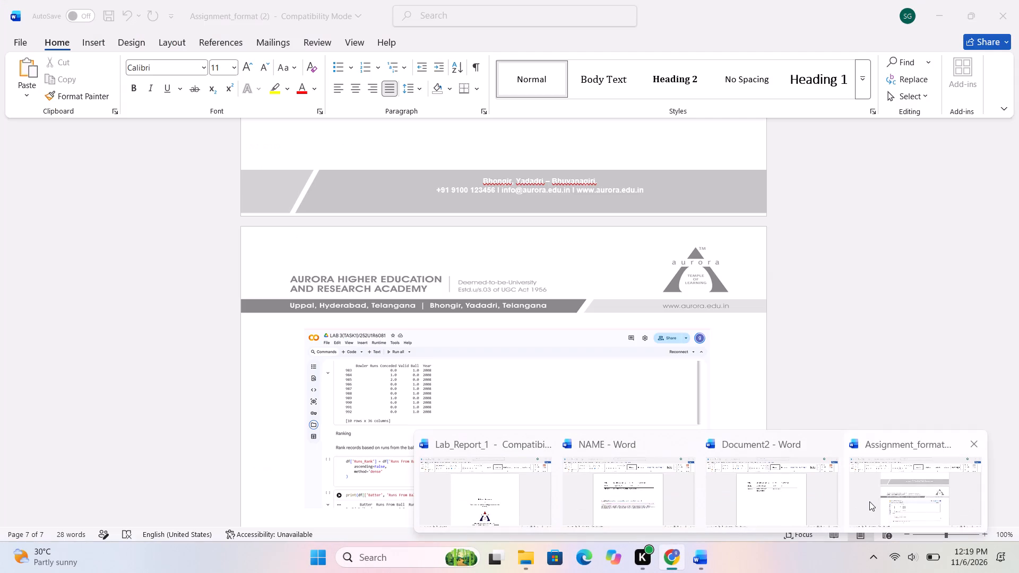
Switch to the Assignment_format (2) report in Word and paste the snip on a new line beneath the Ranking screenshot.
{"action": "left_click", "coordinate": [869, 501]}
{"action": "scroll", "coordinate": [720, 447], "scroll_direction": "down", "scroll_amount": 1}
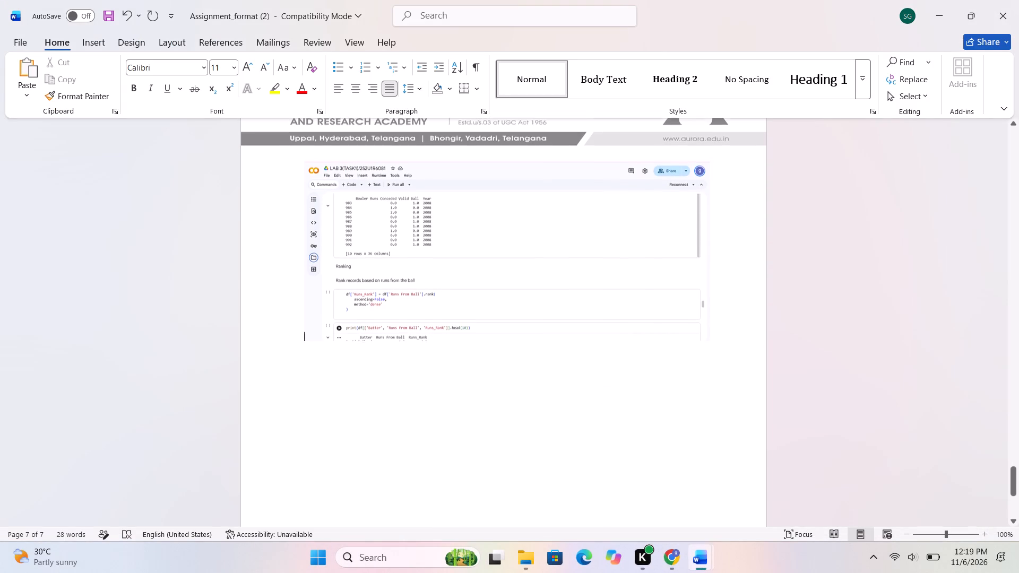
{"action": "scroll", "coordinate": [720, 447], "scroll_direction": "down", "scroll_amount": 1}
{"action": "left_click", "coordinate": [712, 300]}
{"action": "key", "text": "Return"}
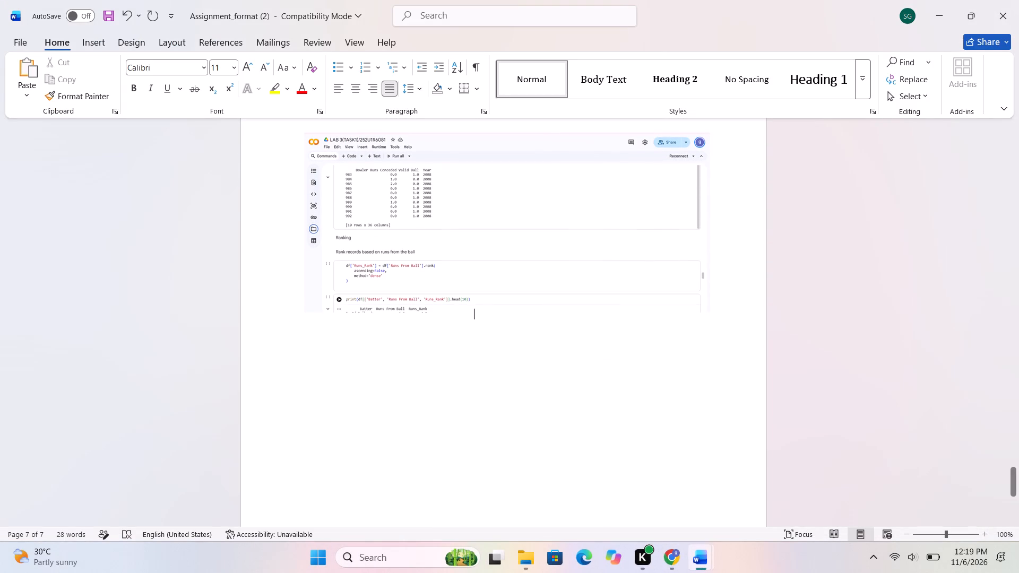
{"action": "key", "text": "ctrl+v"}
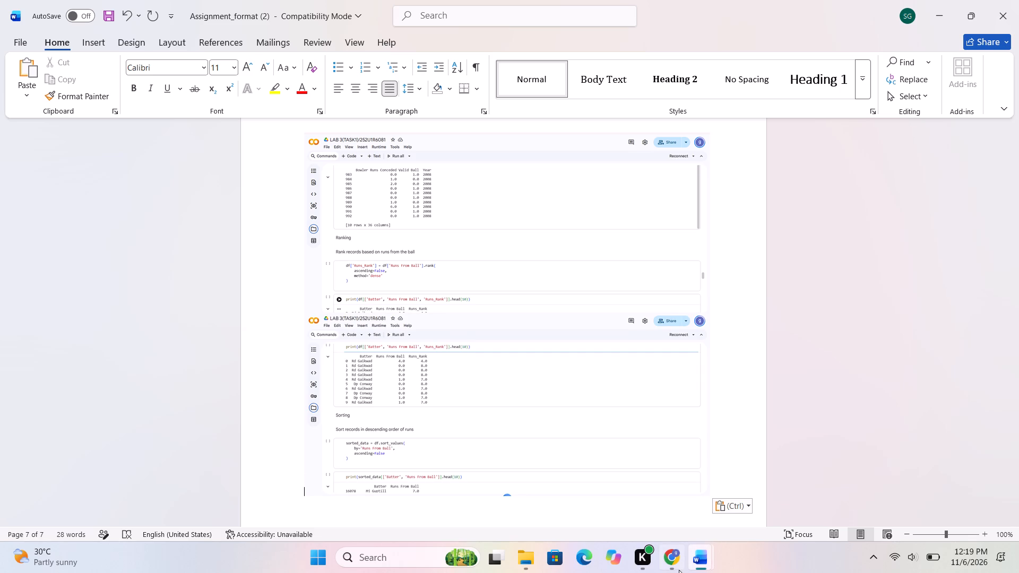
Return to the Colab notebook in Chrome and capture a full-width snip of the sorted_data output and the Groupby and Aggregation team_analysis code.
{"action": "left_click", "coordinate": [678, 532]}
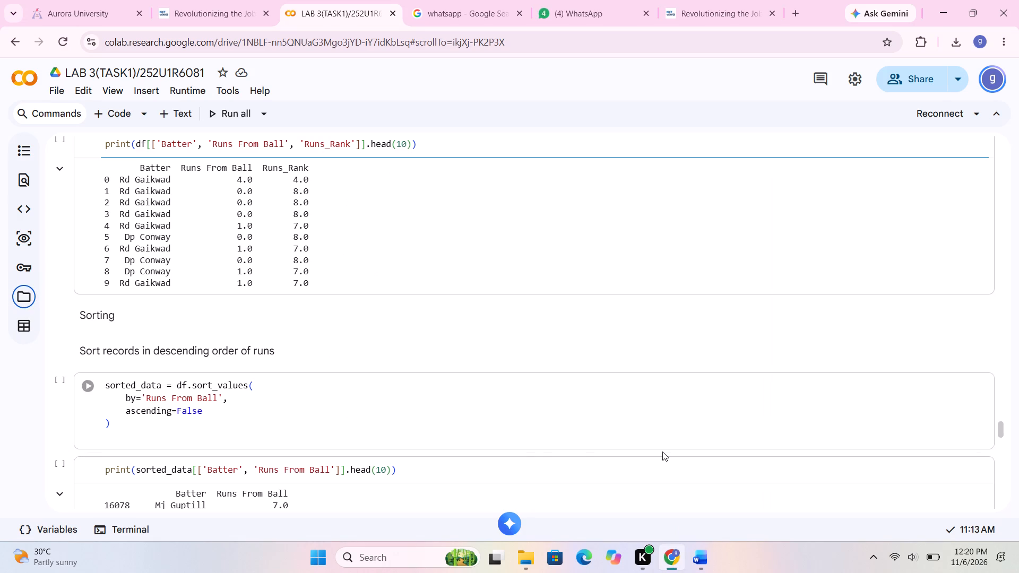
{"action": "scroll", "coordinate": [662, 452], "scroll_direction": "down", "scroll_amount": 2}
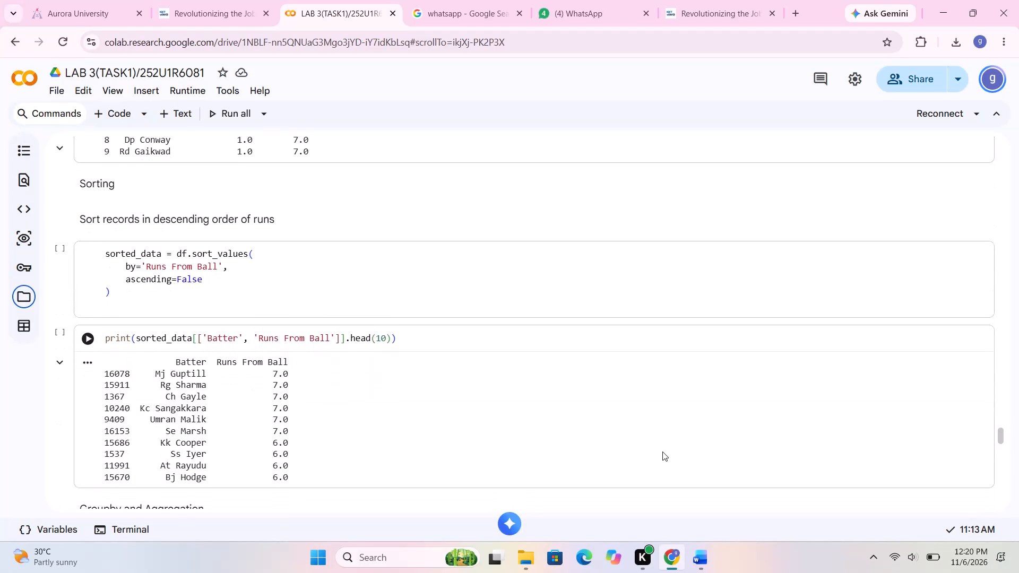
{"action": "scroll", "coordinate": [662, 452], "scroll_direction": "down", "scroll_amount": 3}
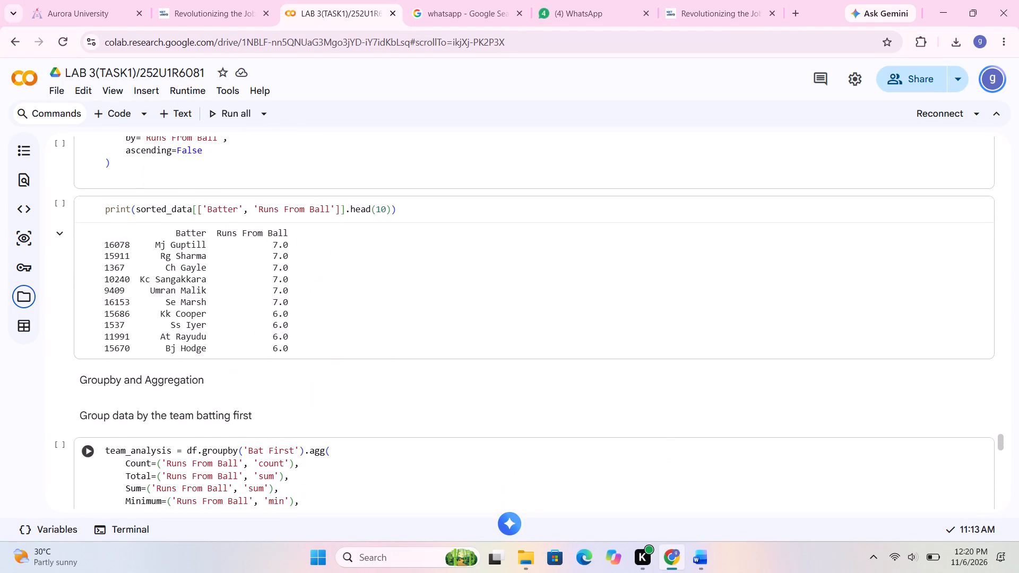
{"action": "scroll", "coordinate": [662, 452], "scroll_direction": "down", "scroll_amount": 1}
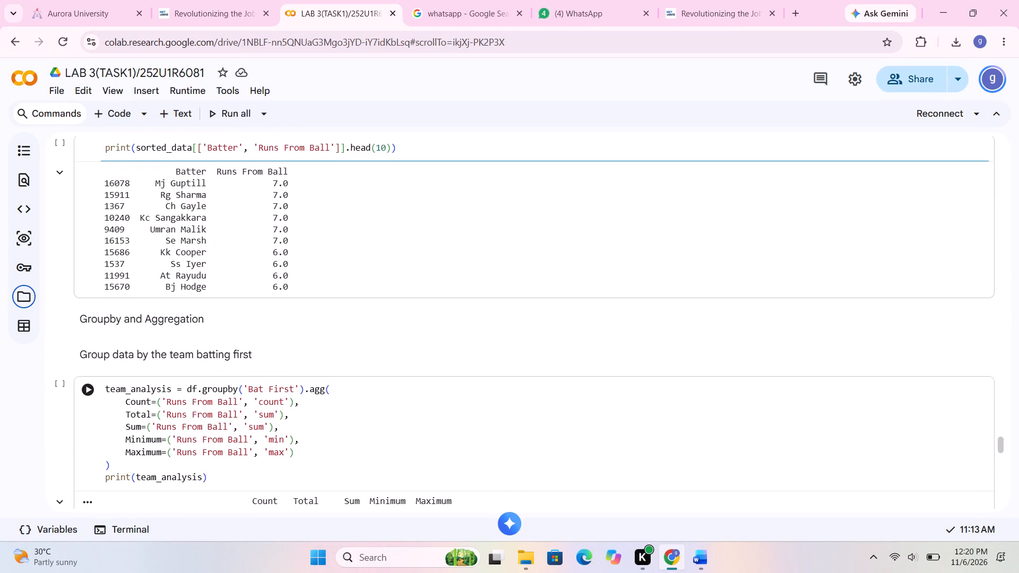
{"action": "key", "text": "Print"}
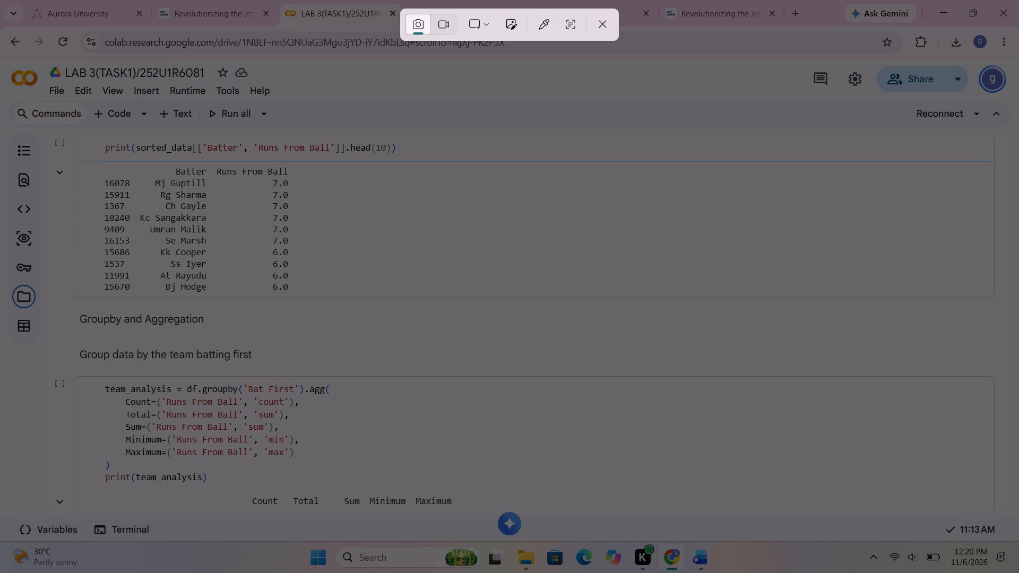
{"action": "left_click_drag", "start_coordinate": [0, 55], "coordinate": [926, 513]}
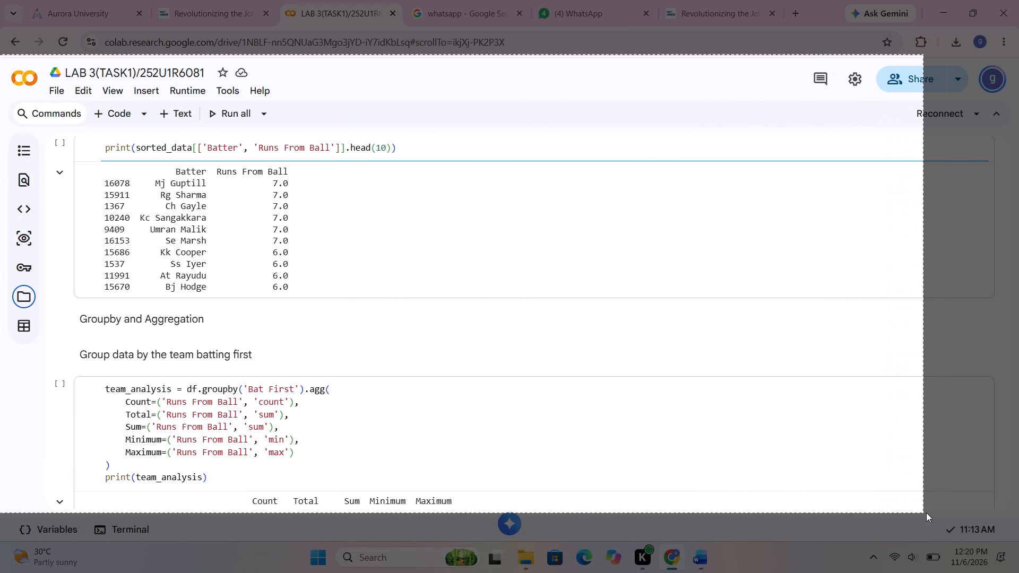
{"action": "left_click_drag", "start_coordinate": [926, 513], "coordinate": [1018, 511]}
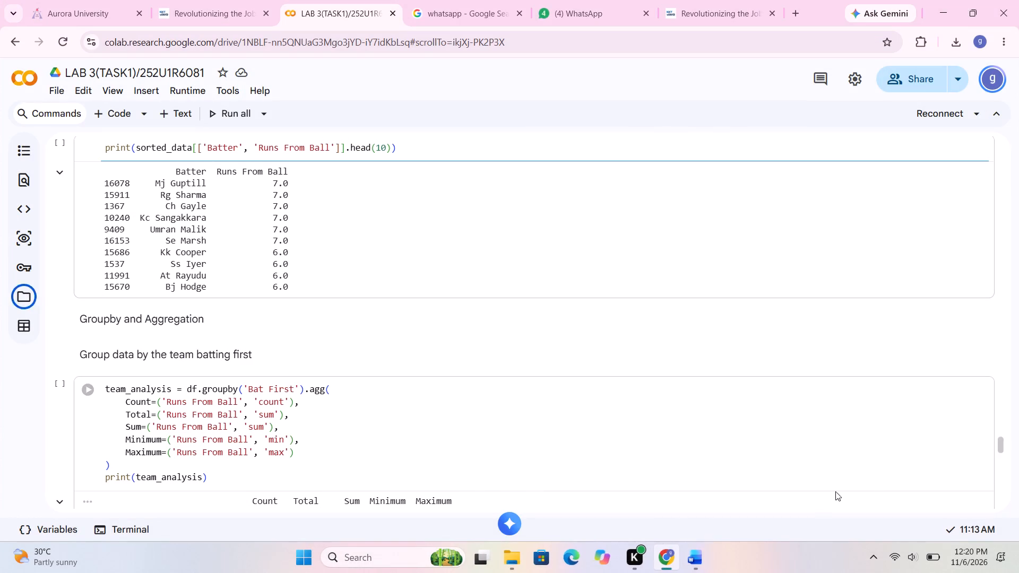
Switch to the Assignment_format (2) report in Word and paste the snip on a new line beneath the Sorting screenshot.
{"action": "left_click", "coordinate": [898, 517]}
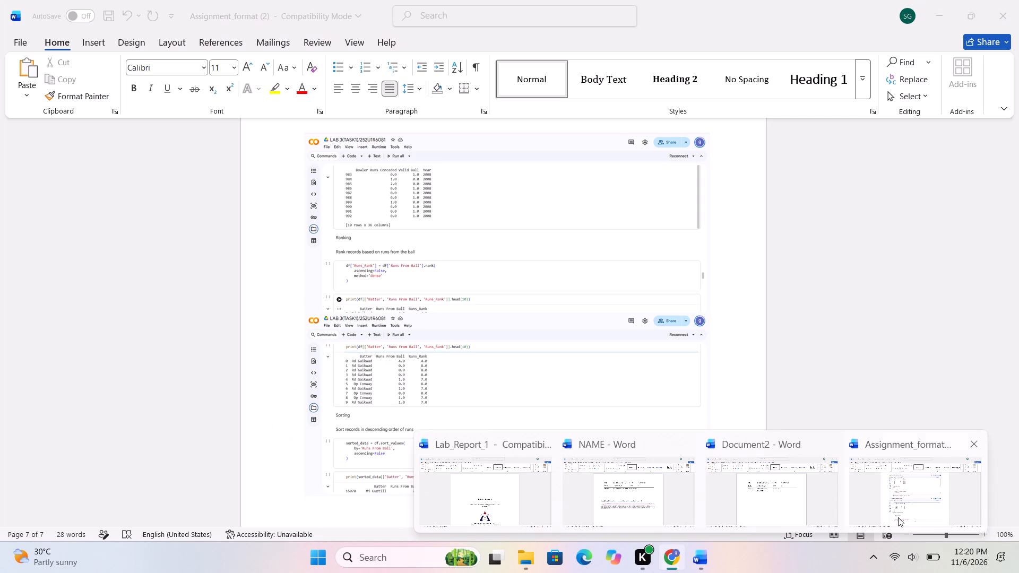
{"action": "scroll", "coordinate": [735, 401], "scroll_direction": "down", "scroll_amount": 1}
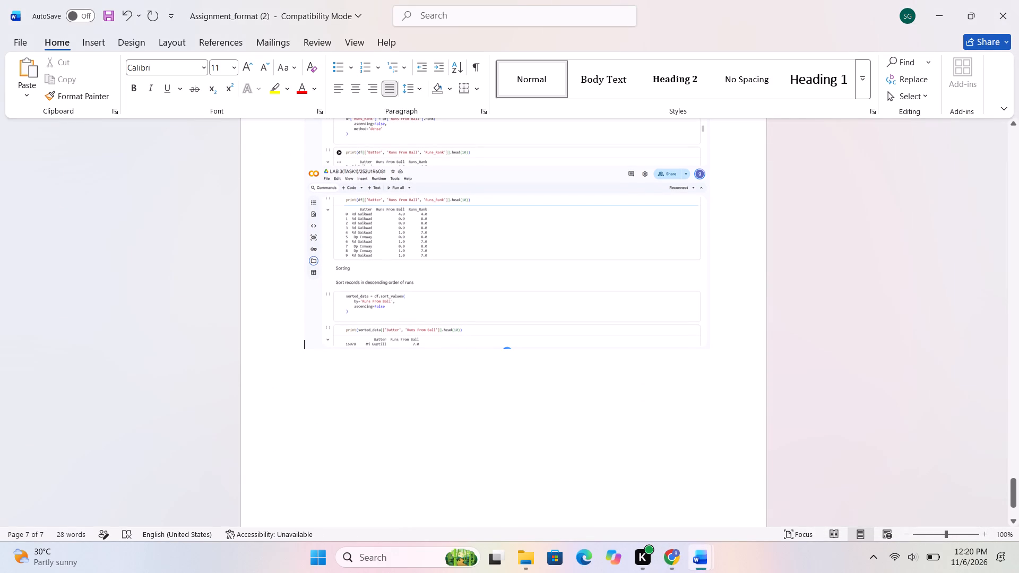
{"action": "left_click", "coordinate": [723, 352]}
{"action": "key", "text": "Return"}
{"action": "key", "text": "ctrl+v"}
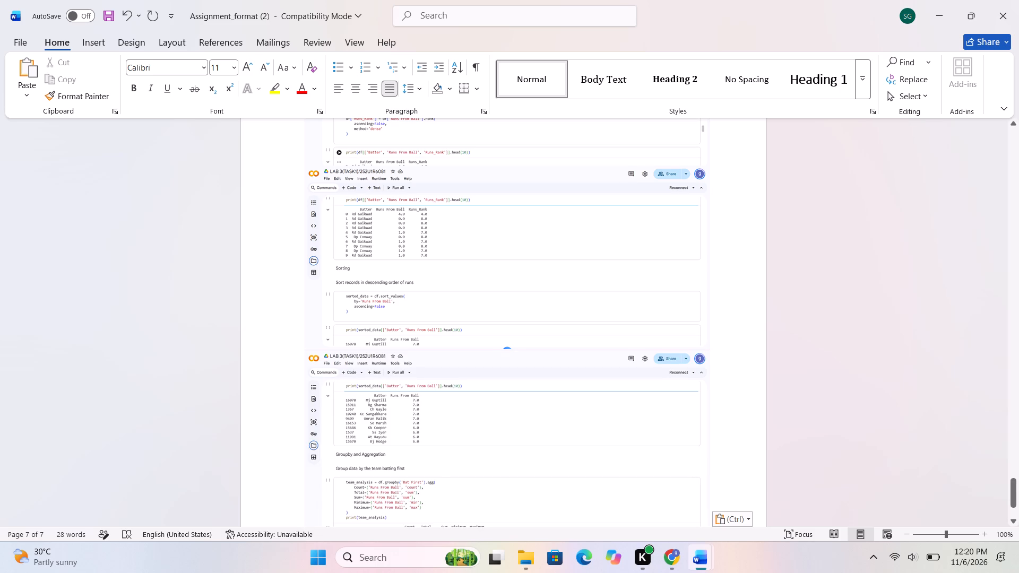
Delete the last pasted screenshot, showing the sorted_data output and the partial Groupby and Aggregation code, from page 7 of the report.
{"action": "scroll", "coordinate": [571, 437], "scroll_direction": "down", "scroll_amount": 1}
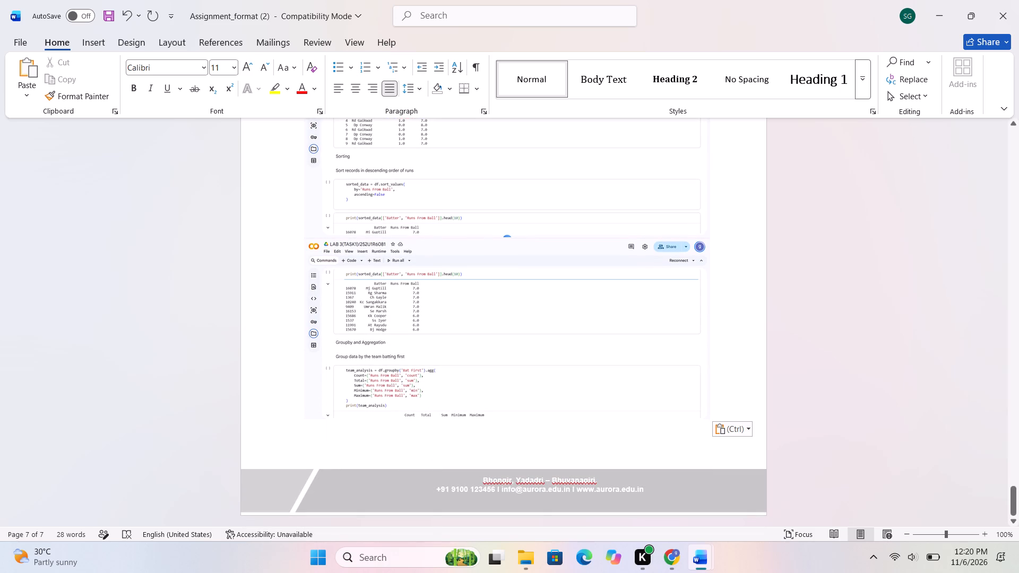
{"action": "scroll", "coordinate": [528, 366], "scroll_direction": "up", "scroll_amount": 1}
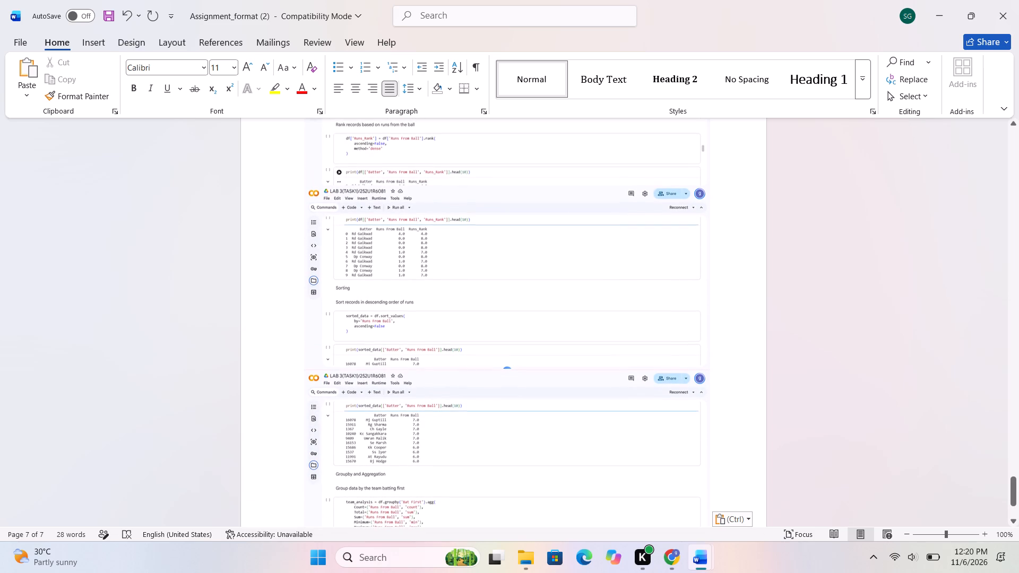
{"action": "scroll", "coordinate": [528, 366], "scroll_direction": "up", "scroll_amount": 2}
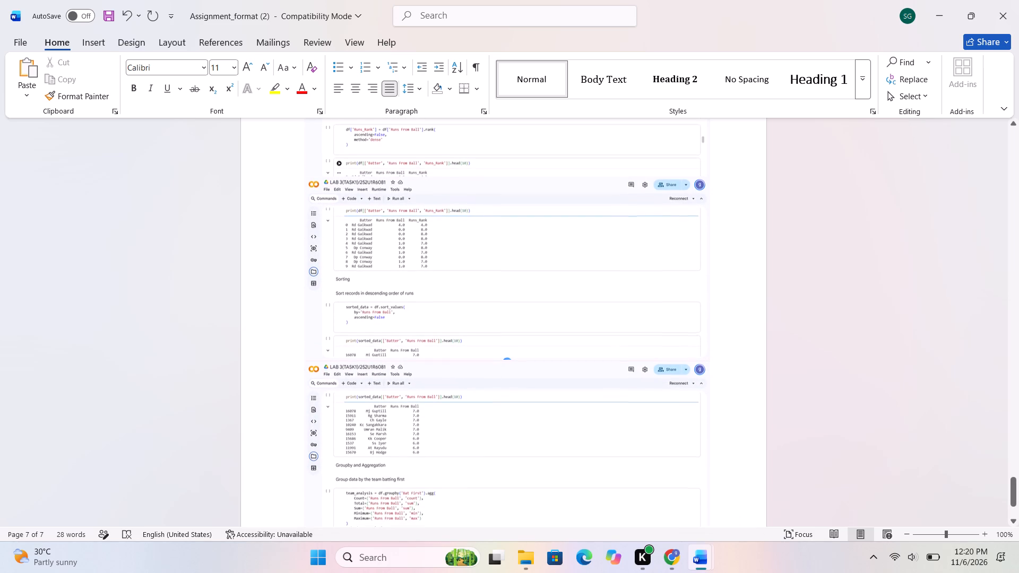
{"action": "scroll", "coordinate": [528, 366], "scroll_direction": "up", "scroll_amount": 1}
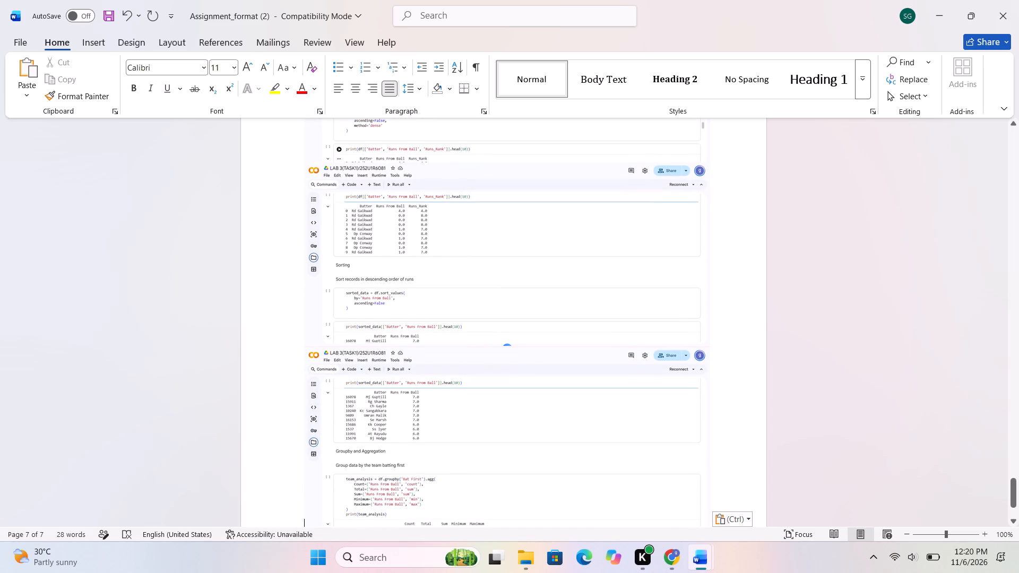
{"action": "left_click", "coordinate": [463, 422]}
{"action": "key", "text": "BackSpace"}
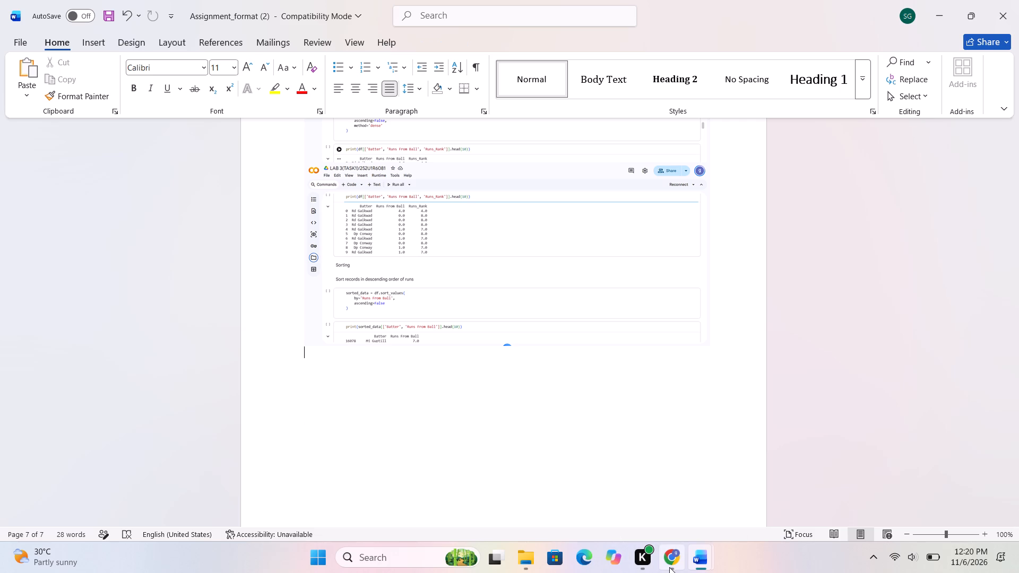
Return to the Colab notebook in Chrome and capture a full-width snip of the sorted_data code with its complete output.
{"action": "left_click", "coordinate": [668, 522]}
{"action": "scroll", "coordinate": [611, 410], "scroll_direction": "up", "scroll_amount": 2}
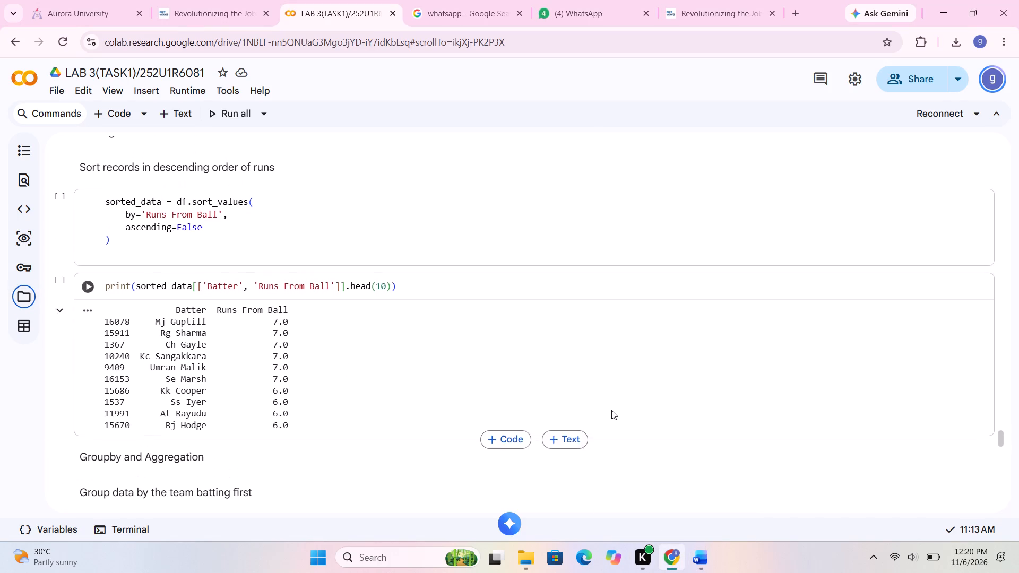
{"action": "scroll", "coordinate": [611, 410], "scroll_direction": "up", "scroll_amount": 1}
{"action": "scroll", "coordinate": [611, 410], "scroll_direction": "left", "scroll_amount": 1}
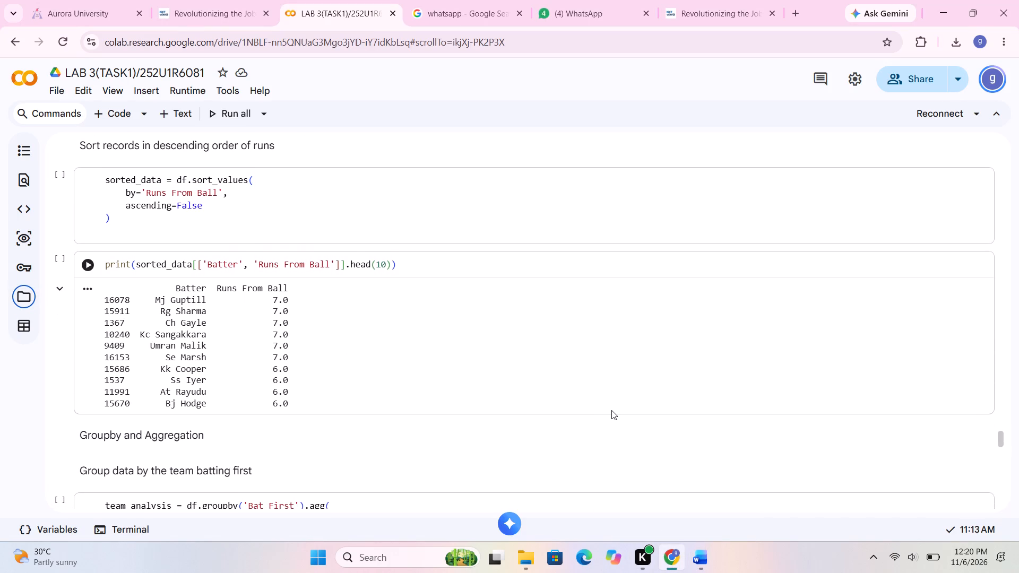
{"action": "scroll", "coordinate": [611, 410], "scroll_direction": "left", "scroll_amount": 1}
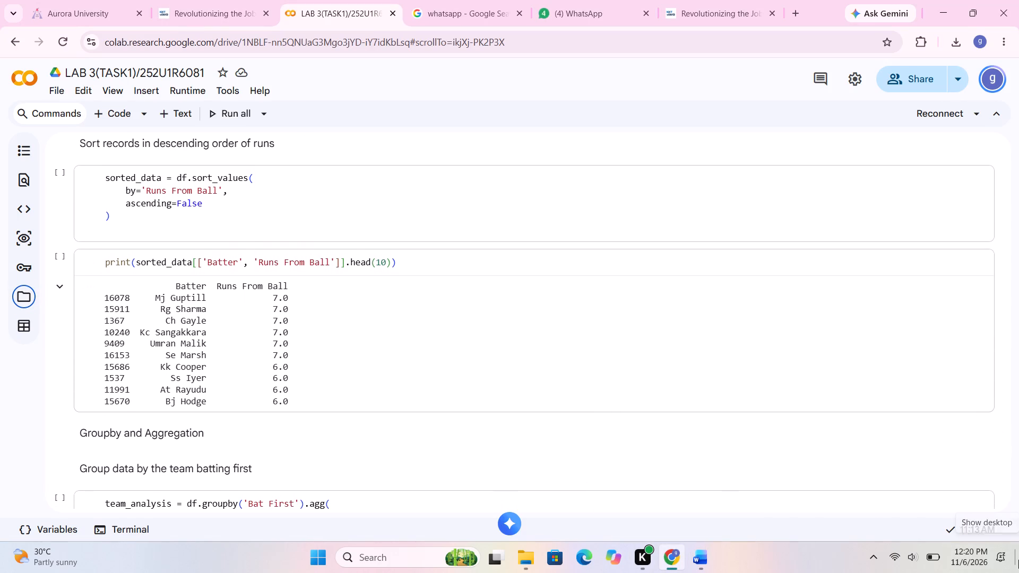
{"action": "key", "text": "Print"}
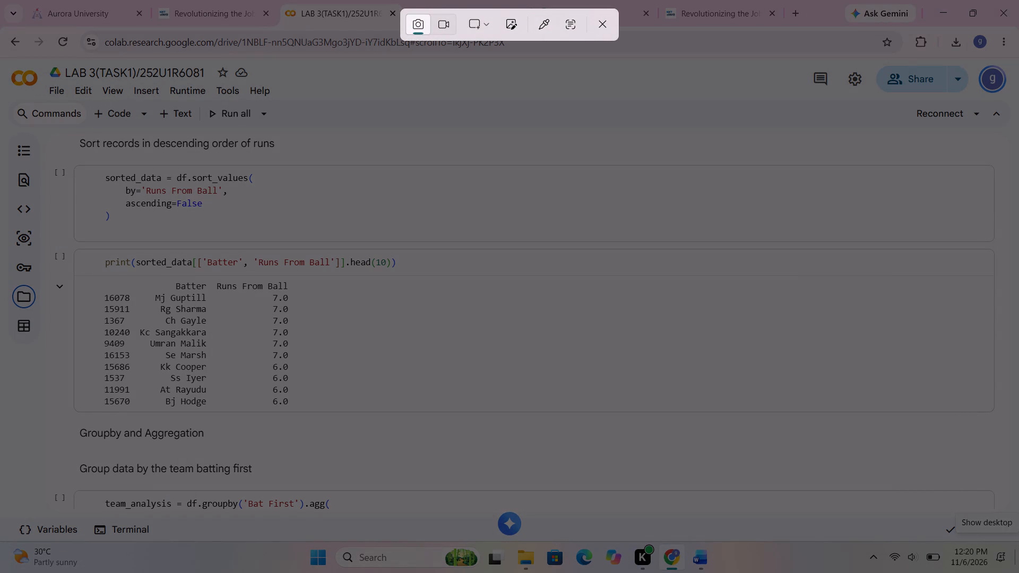
{"action": "left_click_drag", "start_coordinate": [0, 47], "coordinate": [809, 520]}
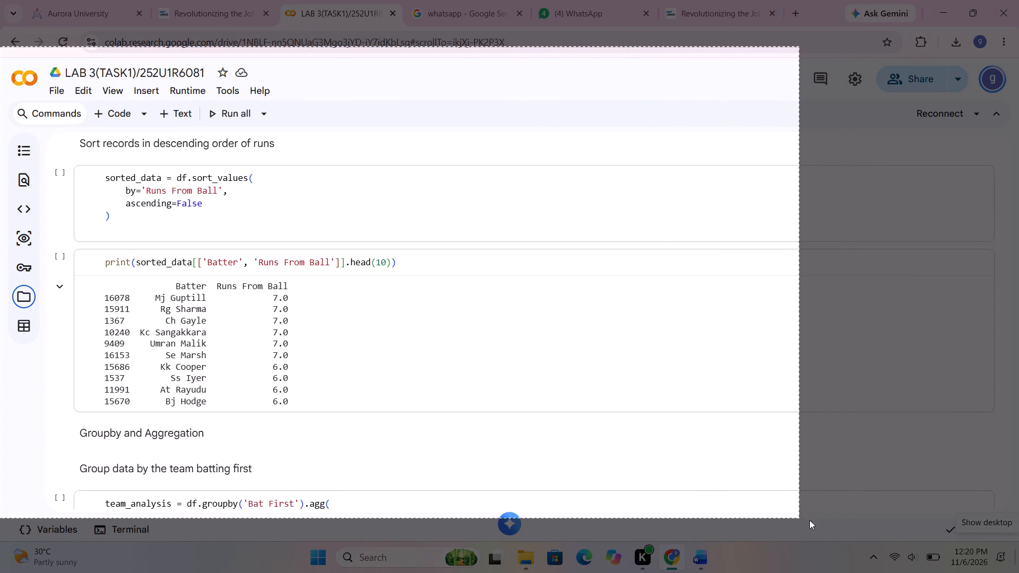
{"action": "left_click_drag", "start_coordinate": [809, 520], "coordinate": [1016, 496]}
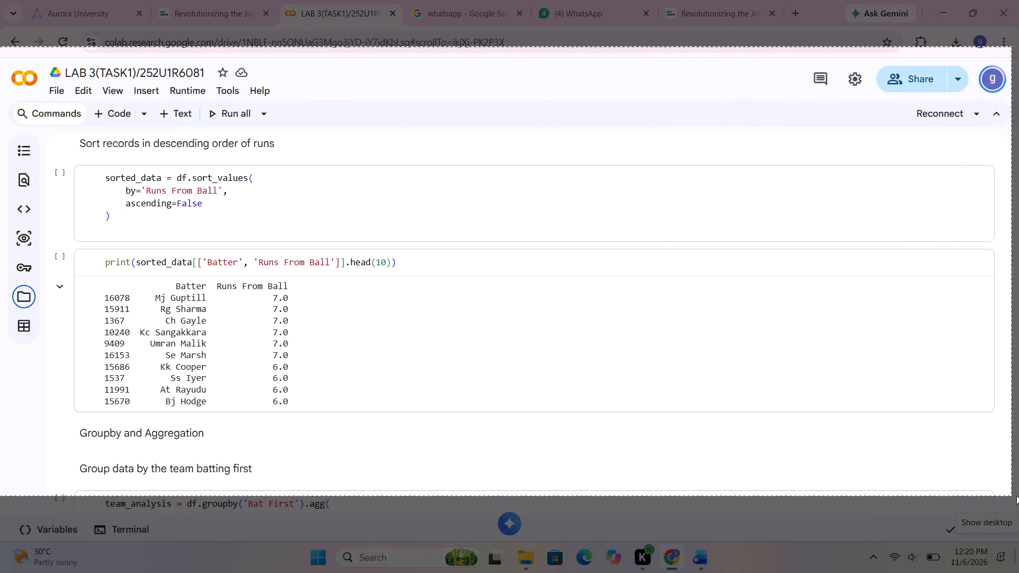
{"action": "left_click_drag", "start_coordinate": [1016, 496], "coordinate": [1018, 490]}
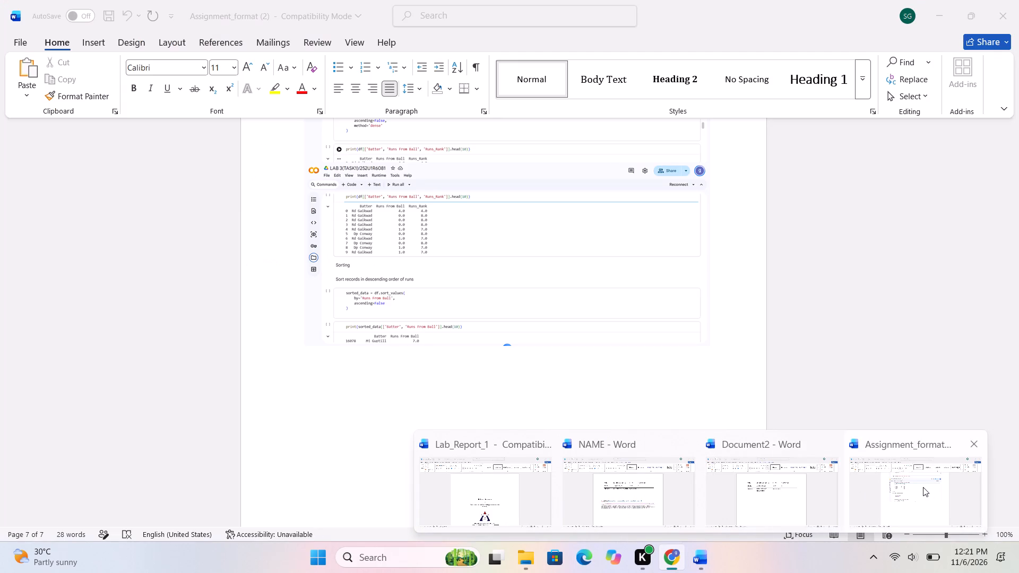
Switch to the Assignment_format (2) report in Word and paste the snip in place of the deleted screenshot.
{"action": "left_click", "coordinate": [923, 487]}
{"action": "key", "text": "ctrl+v"}
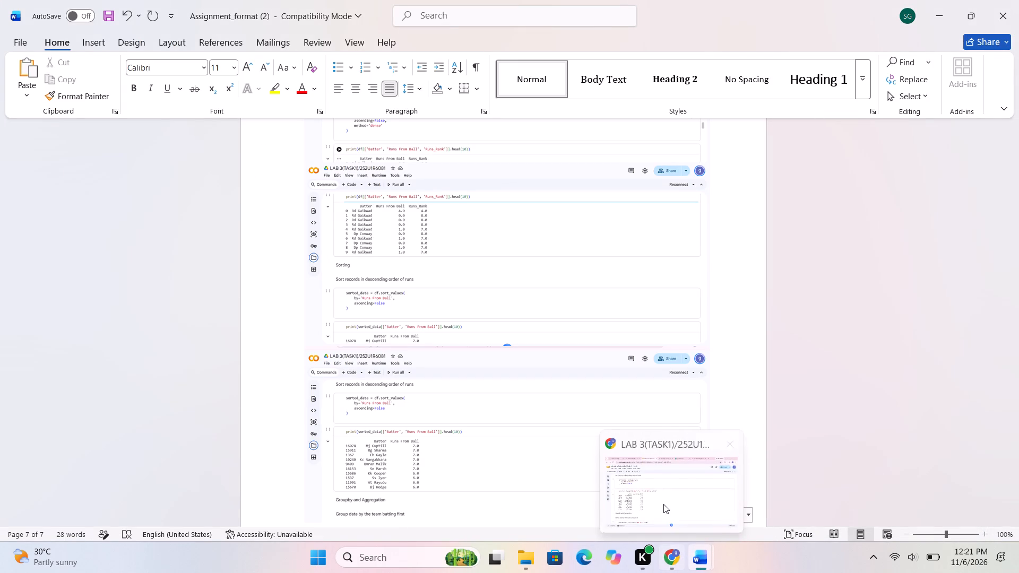
Return to the Colab notebook in Chrome and capture a full-width snip of the team_analysis groupby code with its complete output table.
{"action": "left_click", "coordinate": [663, 500]}
{"action": "scroll", "coordinate": [643, 457], "scroll_direction": "down", "scroll_amount": 2}
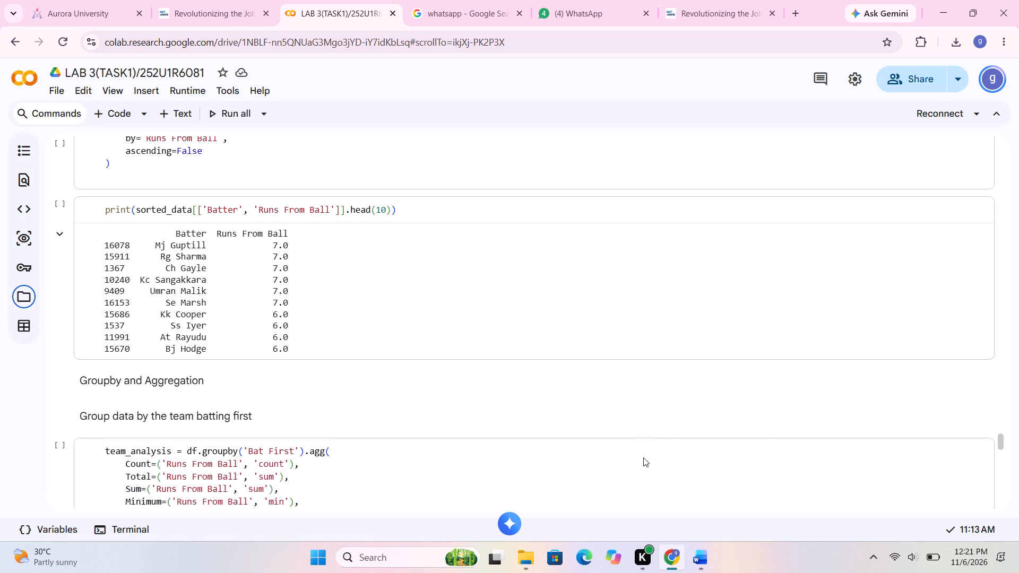
{"action": "scroll", "coordinate": [643, 457], "scroll_direction": "down", "scroll_amount": 4}
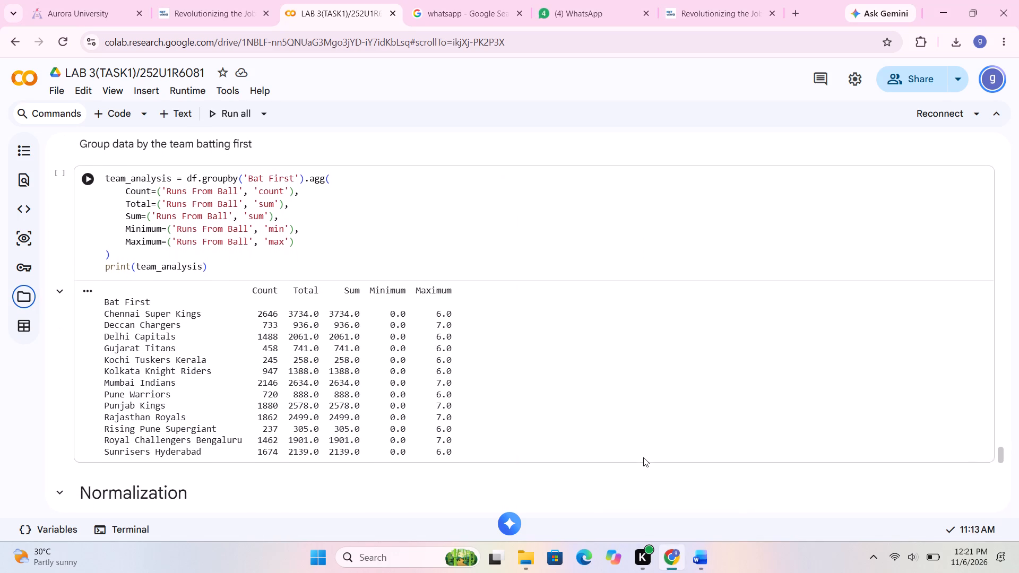
{"action": "scroll", "coordinate": [643, 457], "scroll_direction": "down", "scroll_amount": 1}
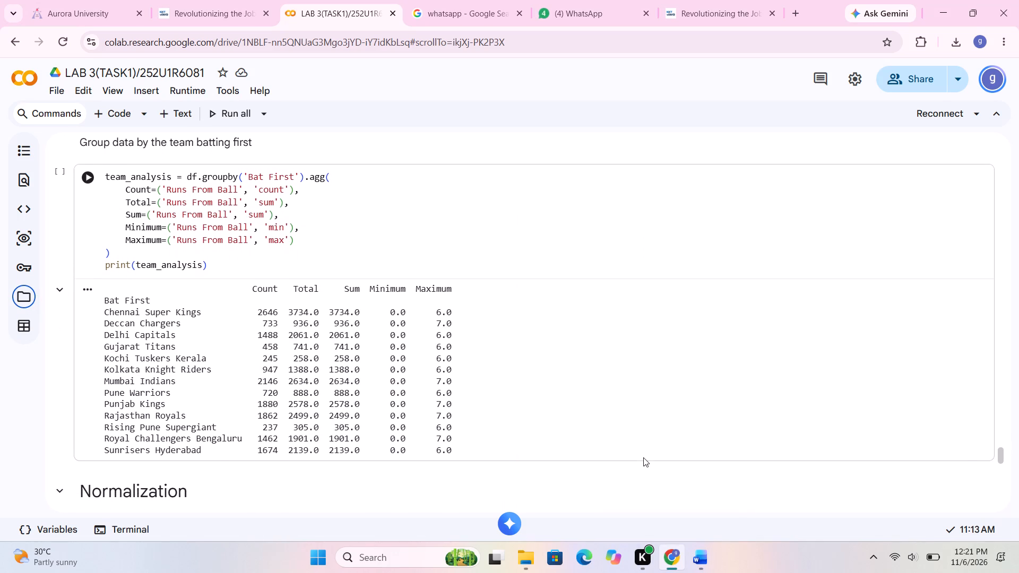
{"action": "key", "text": "Print"}
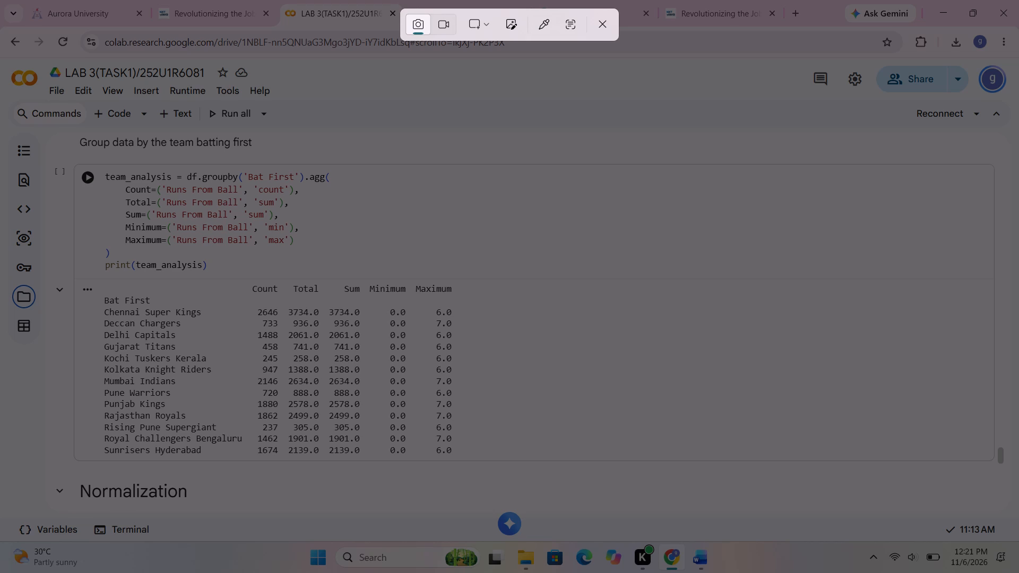
{"action": "left_click_drag", "start_coordinate": [0, 59], "coordinate": [379, 342]}
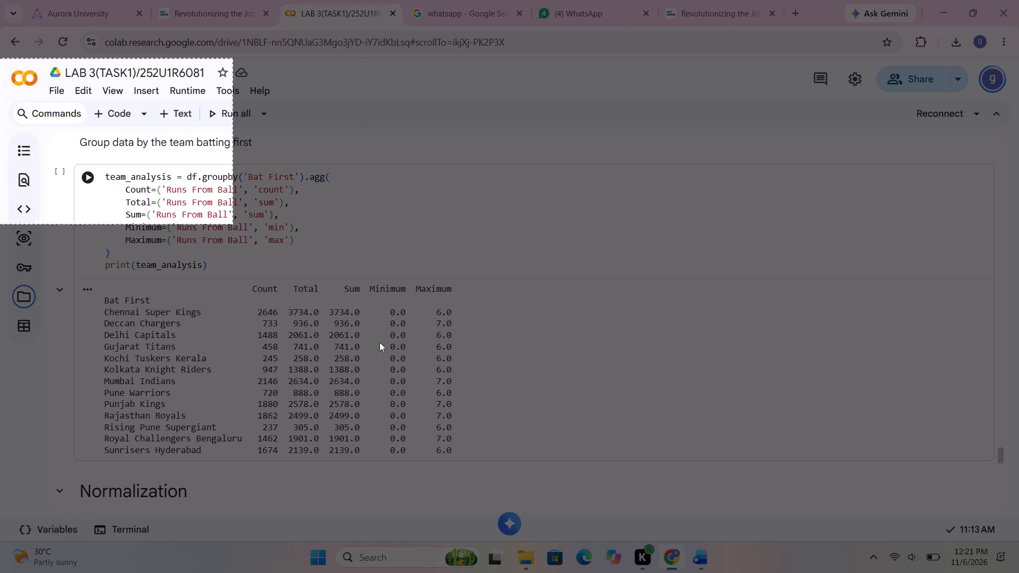
{"action": "left_click_drag", "start_coordinate": [379, 342], "coordinate": [677, 499]}
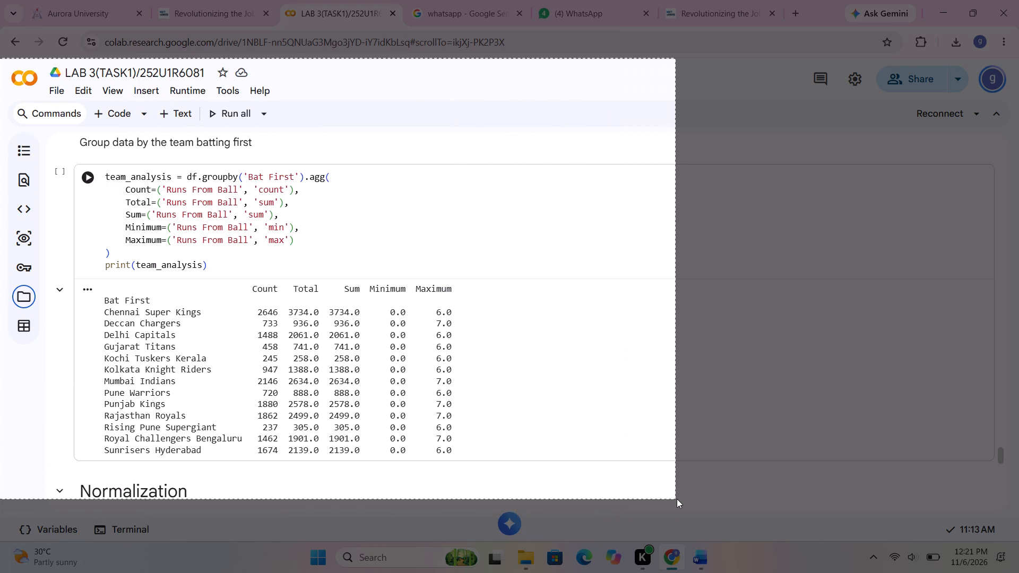
{"action": "left_click_drag", "start_coordinate": [677, 499], "coordinate": [833, 504]}
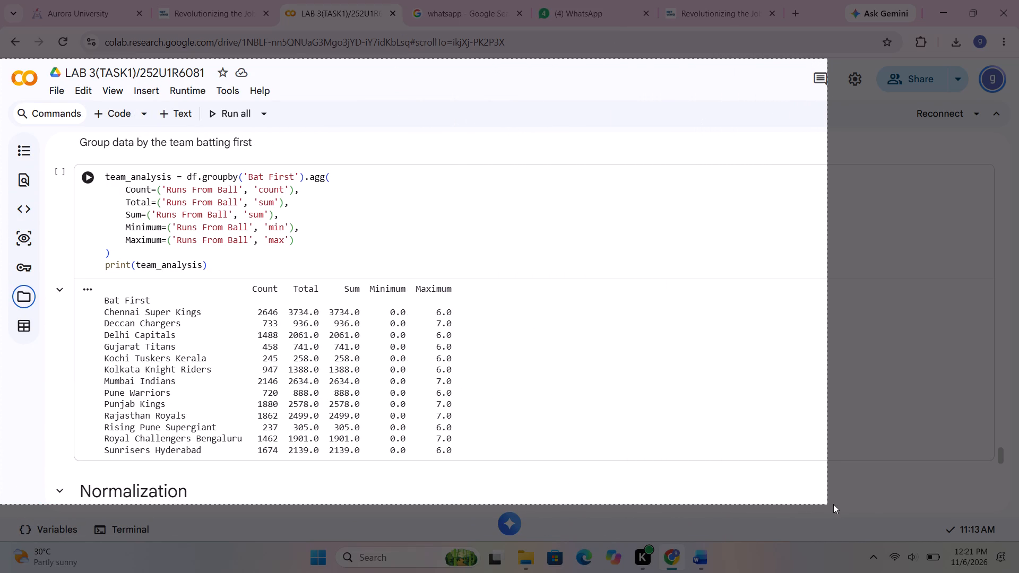
{"action": "left_click_drag", "start_coordinate": [833, 504], "coordinate": [1014, 504]}
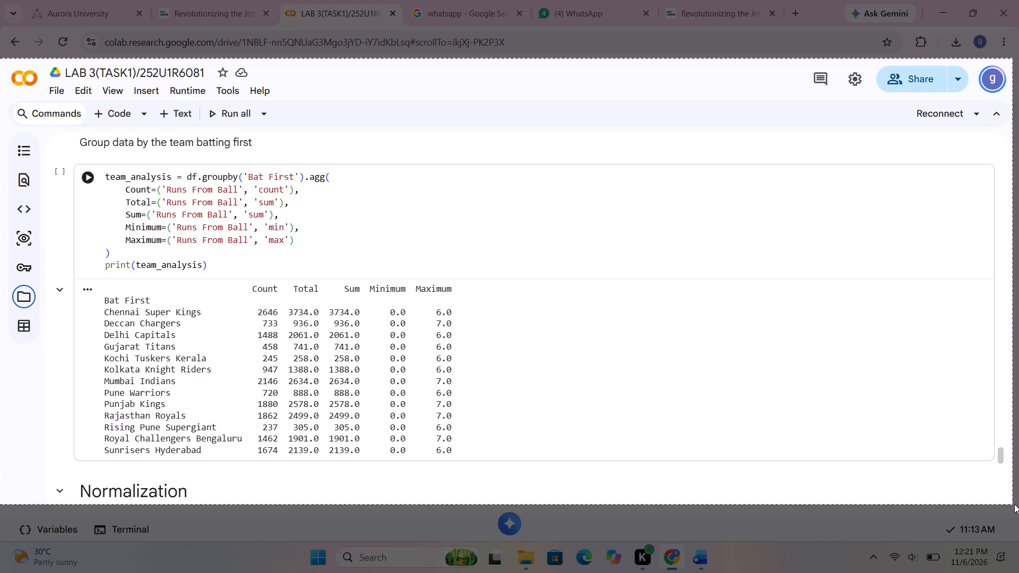
{"action": "left_click_drag", "start_coordinate": [1014, 504], "coordinate": [1018, 503]}
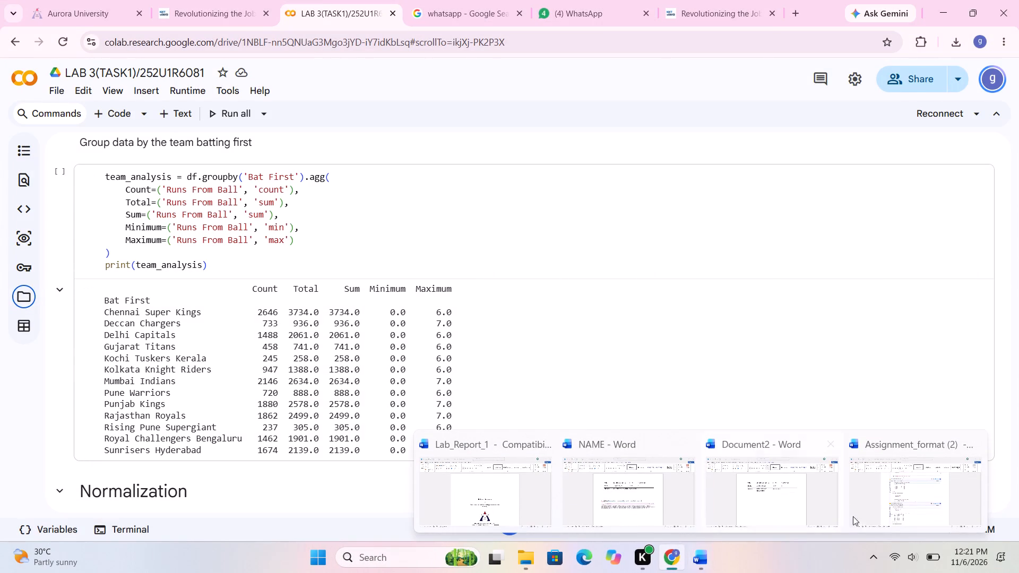
Switch to the Assignment_format (2) report in Word and paste the snip on a new line beneath the sorted_data screenshot.
{"action": "left_click", "coordinate": [909, 497]}
{"action": "scroll", "coordinate": [831, 452], "scroll_direction": "down", "scroll_amount": 1}
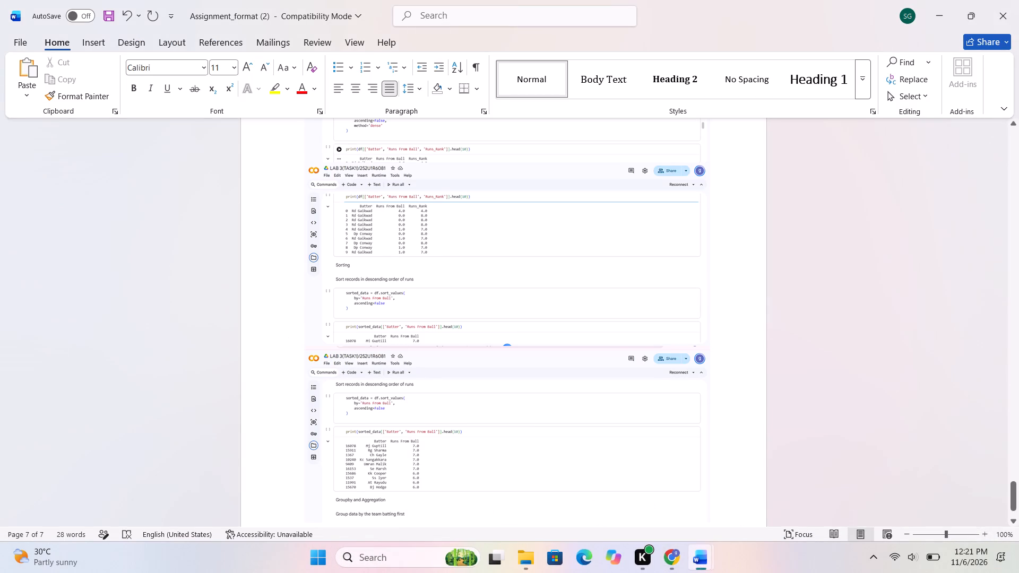
{"action": "scroll", "coordinate": [831, 452], "scroll_direction": "down", "scroll_amount": 1}
{"action": "left_click", "coordinate": [715, 405]}
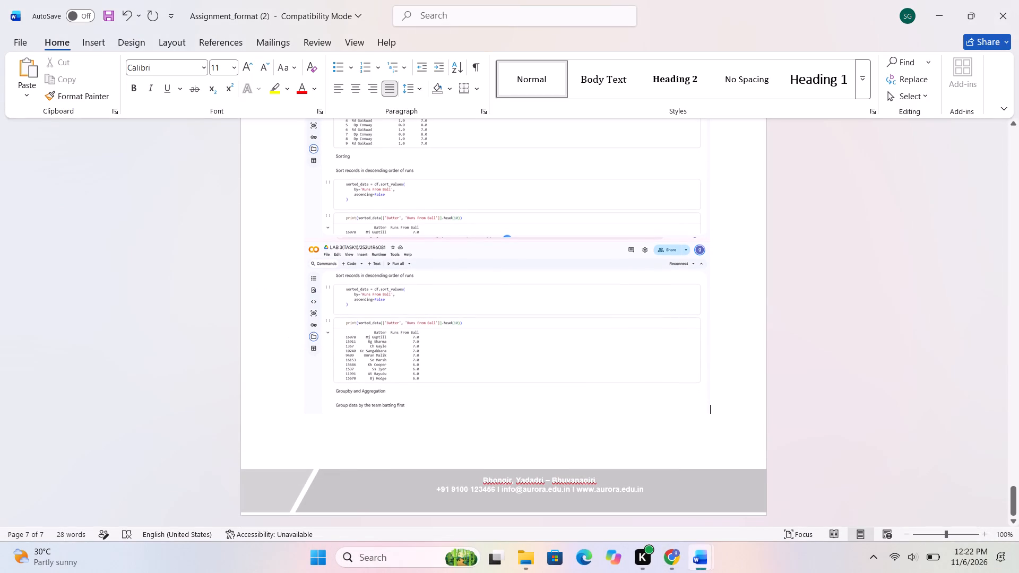
{"action": "key", "text": "Return"}
{"action": "key", "text": "ctrl+v"}
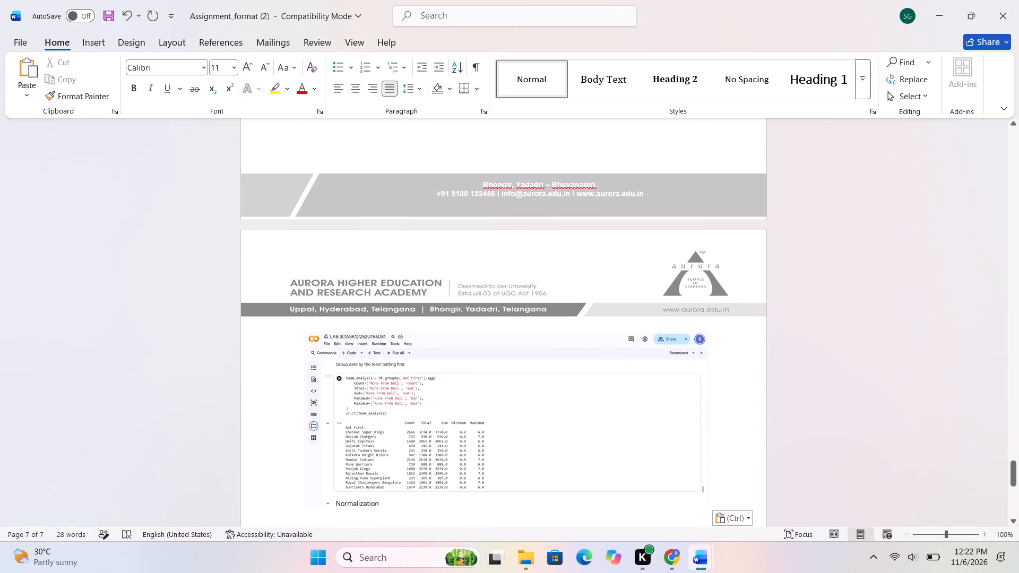
Return to the Colab notebook in Chrome and capture a full-width snip of the Min-Max Normalization code and its output.
{"action": "left_click", "coordinate": [675, 494]}
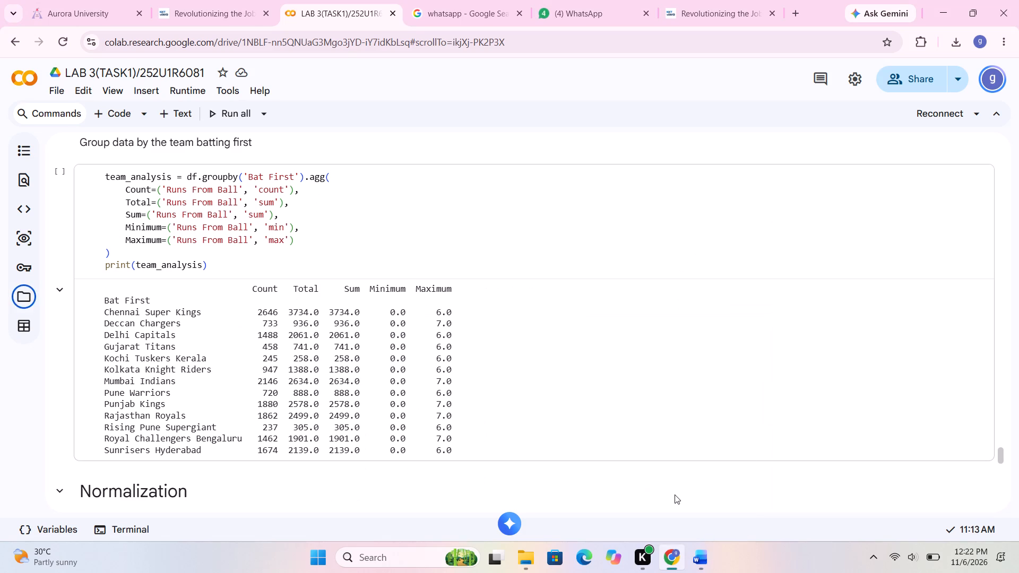
{"action": "scroll", "coordinate": [637, 425], "scroll_direction": "down", "scroll_amount": 3}
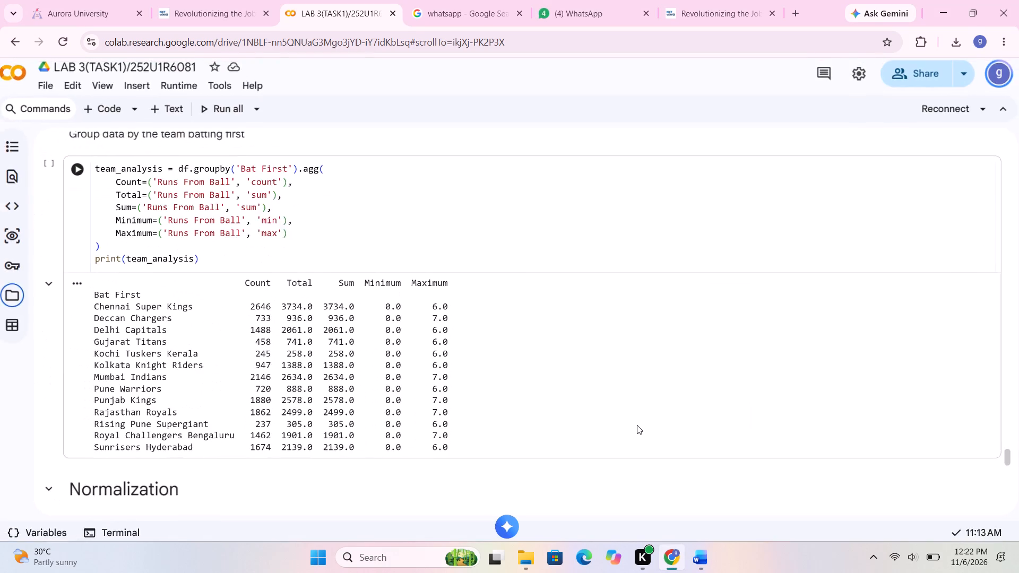
{"action": "scroll", "coordinate": [637, 425], "scroll_direction": "down", "scroll_amount": 4}
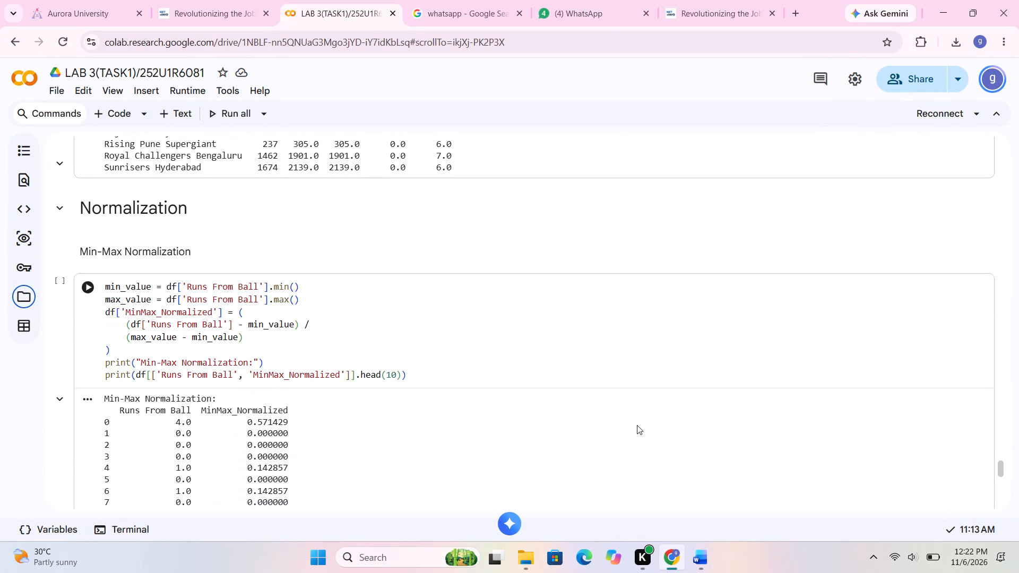
{"action": "scroll", "coordinate": [637, 412], "scroll_direction": "down", "scroll_amount": 1}
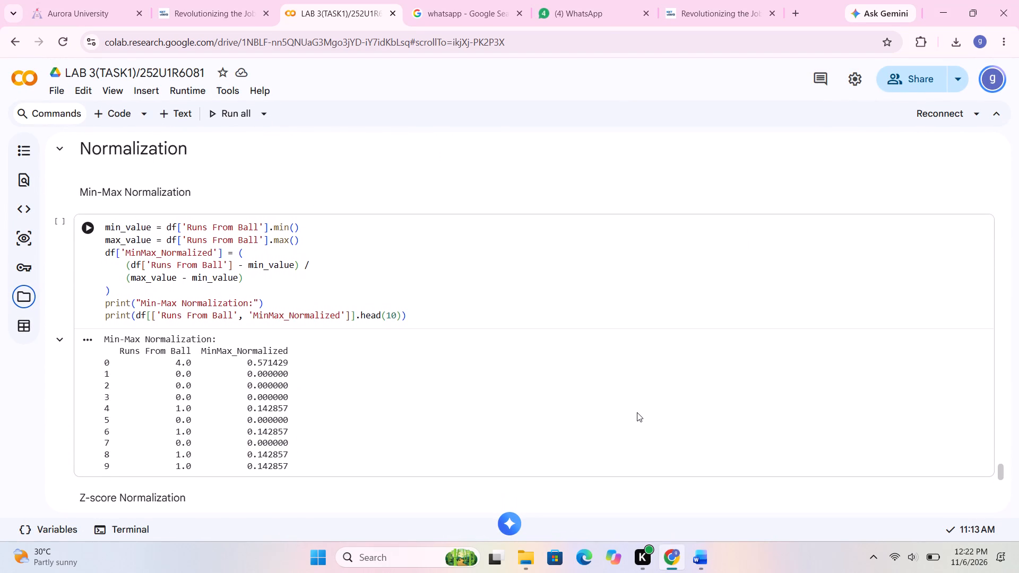
{"action": "scroll", "coordinate": [637, 412], "scroll_direction": "down", "scroll_amount": 1}
{"action": "key", "text": "Print"}
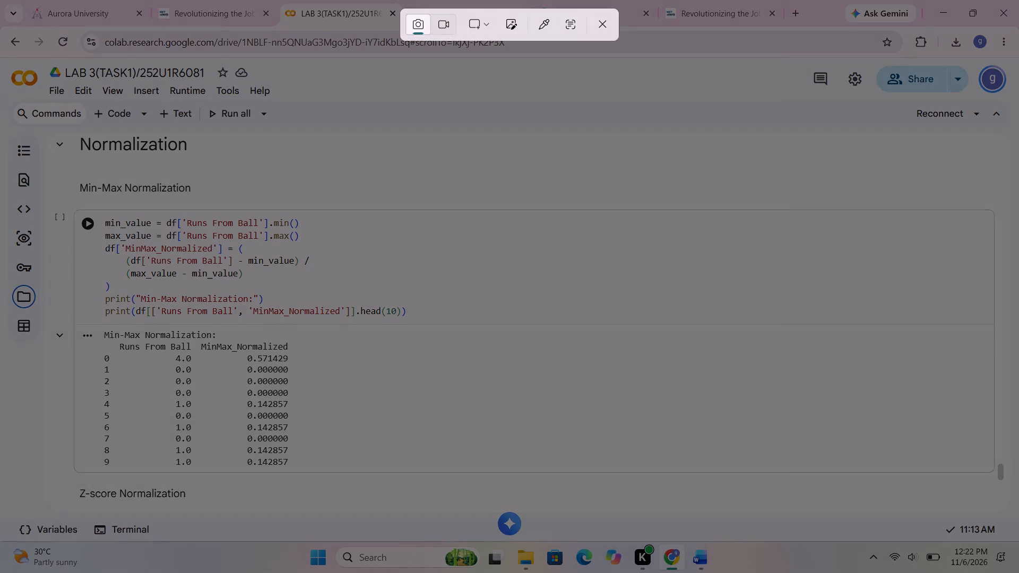
{"action": "left_click_drag", "start_coordinate": [5, 56], "coordinate": [672, 429]}
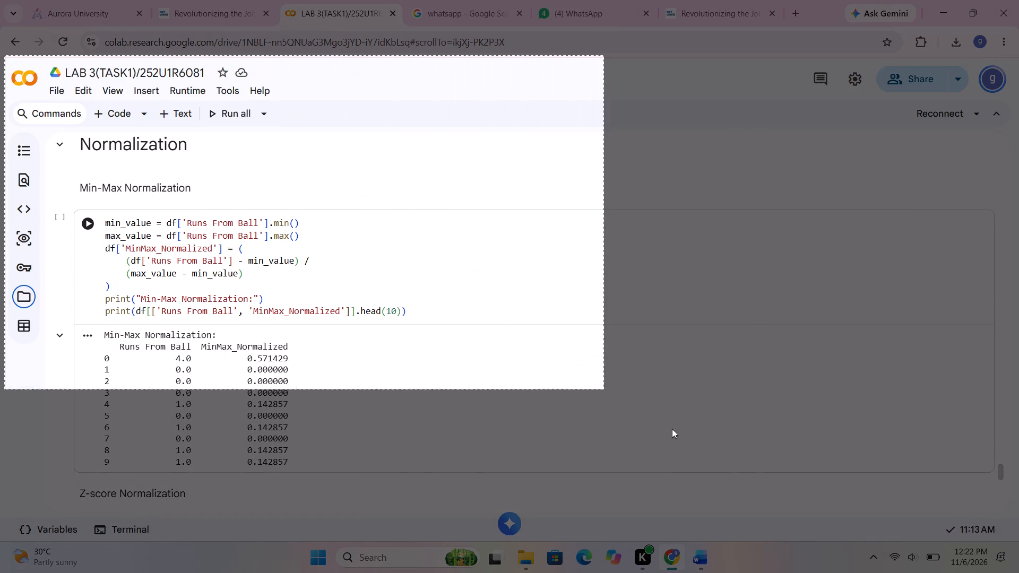
{"action": "left_click_drag", "start_coordinate": [672, 429], "coordinate": [950, 508]}
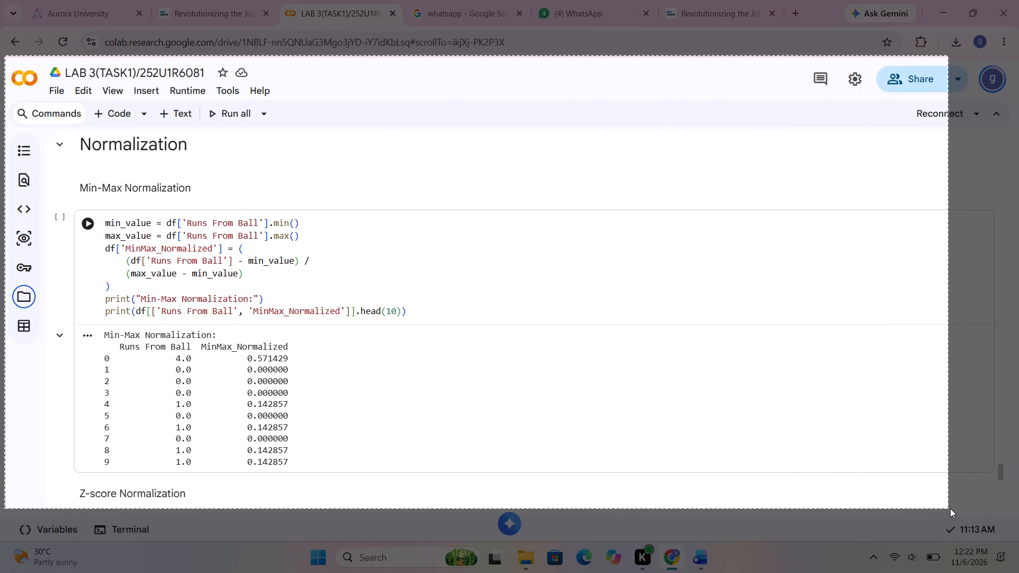
{"action": "left_click_drag", "start_coordinate": [950, 508], "coordinate": [1018, 506]}
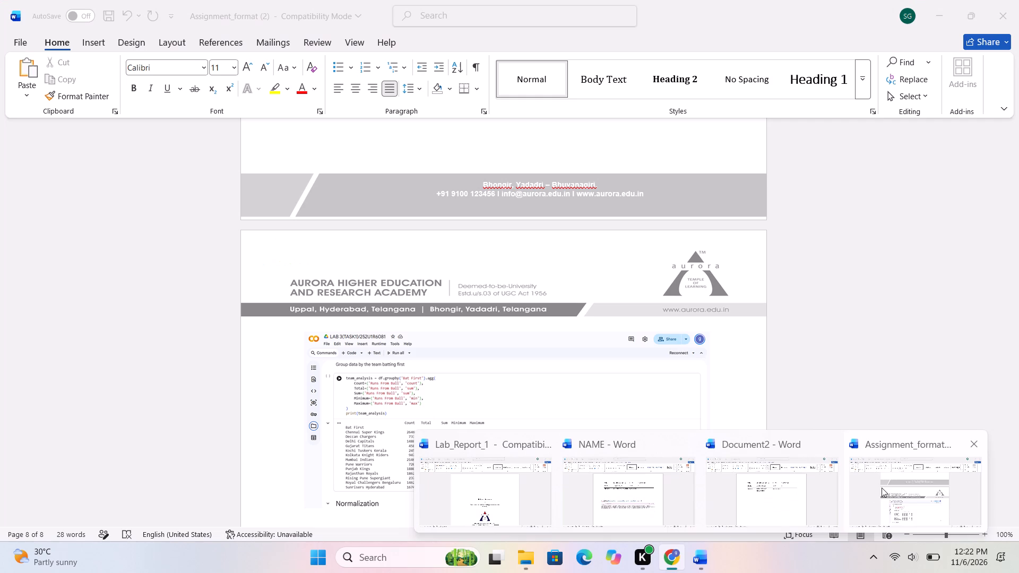
Switch to the Assignment_format (2) report in Word and place the insertion point at the end of the team_analysis screenshot.
{"action": "left_click", "coordinate": [882, 488]}
{"action": "scroll", "coordinate": [882, 488], "scroll_direction": "down", "scroll_amount": 1}
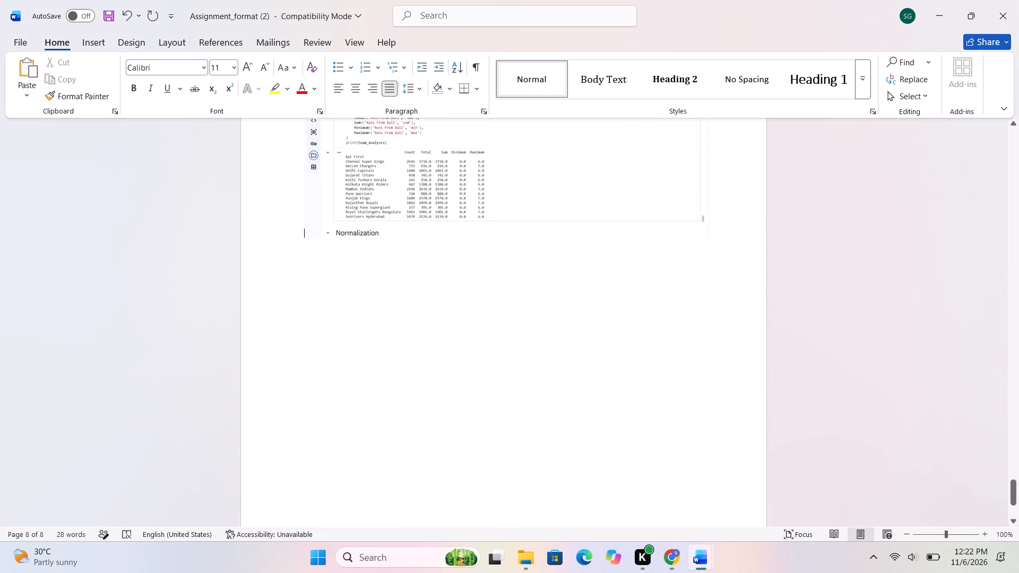
{"action": "scroll", "coordinate": [882, 488], "scroll_direction": "down", "scroll_amount": 1}
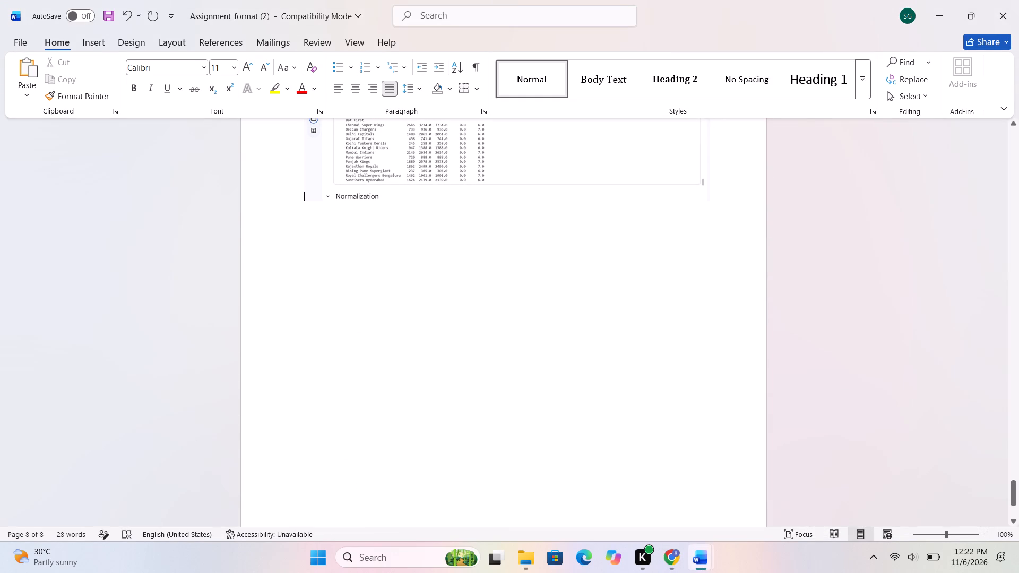
{"action": "left_click", "coordinate": [711, 186]}
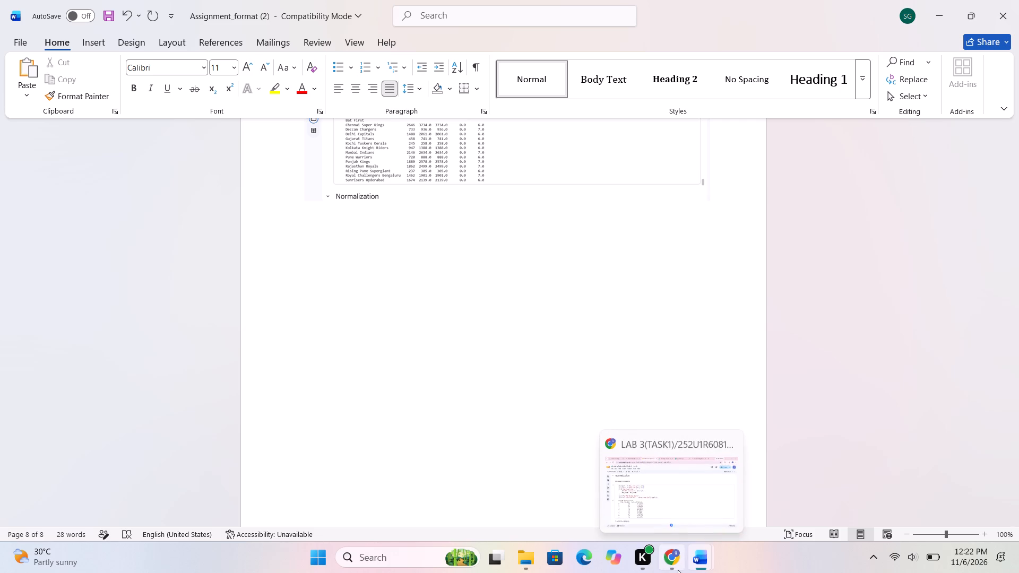
Return to the Colab notebook in Chrome and capture a full-width snip of the Z-score Normalization code and its output.
{"action": "left_click", "coordinate": [657, 520]}
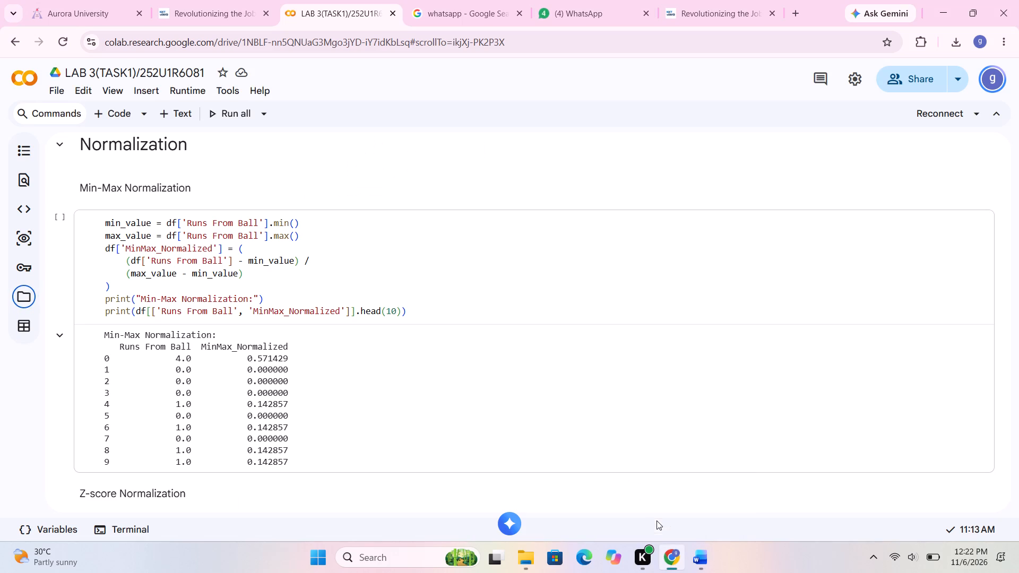
{"action": "scroll", "coordinate": [611, 436], "scroll_direction": "down", "scroll_amount": 3}
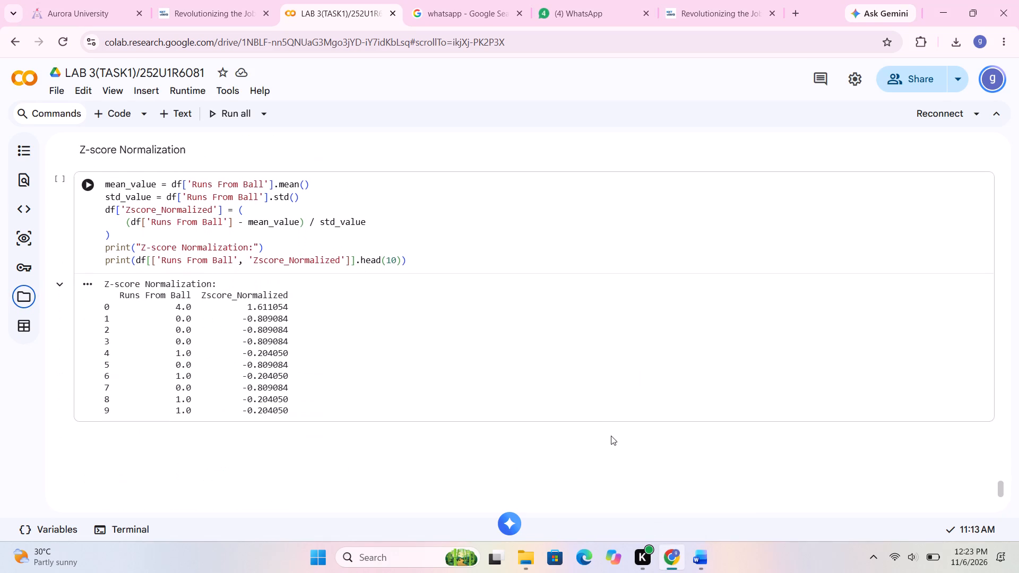
{"action": "scroll", "coordinate": [611, 436], "scroll_direction": "down", "scroll_amount": 2}
{"action": "key", "text": "Print"}
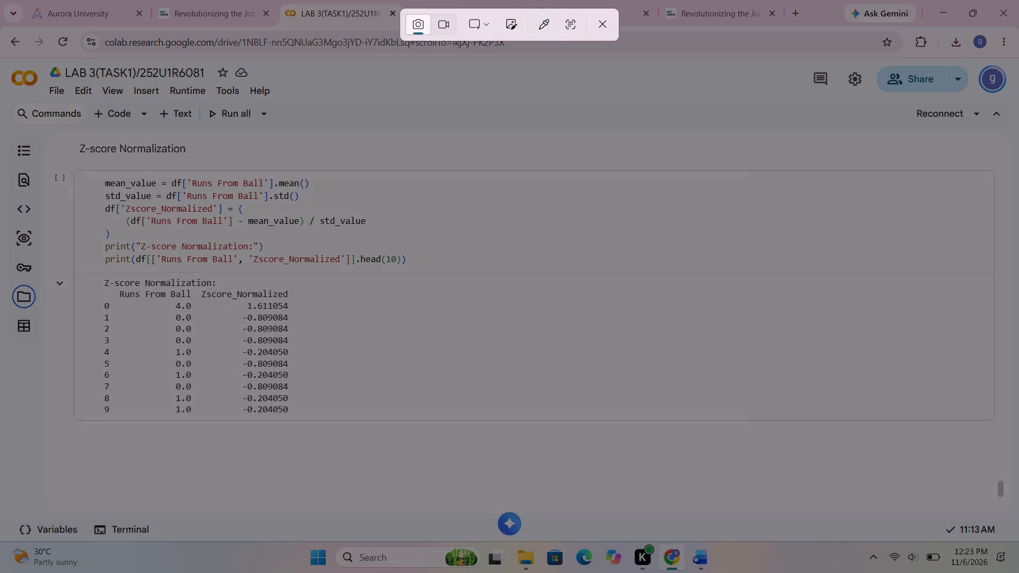
{"action": "left_click_drag", "start_coordinate": [4, 58], "coordinate": [632, 530]}
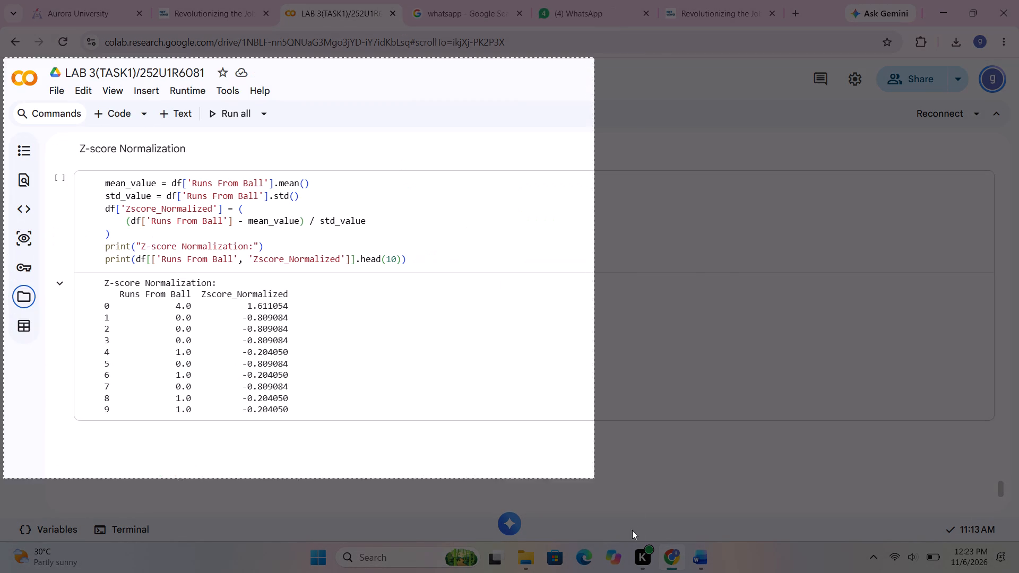
{"action": "left_click_drag", "start_coordinate": [632, 530], "coordinate": [884, 490]}
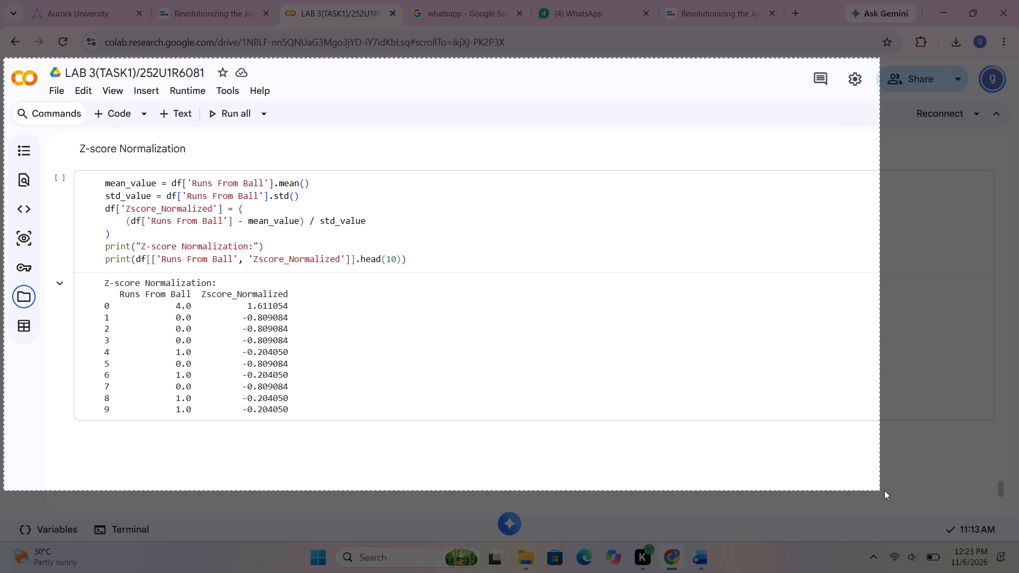
{"action": "left_click_drag", "start_coordinate": [884, 490], "coordinate": [1018, 490]}
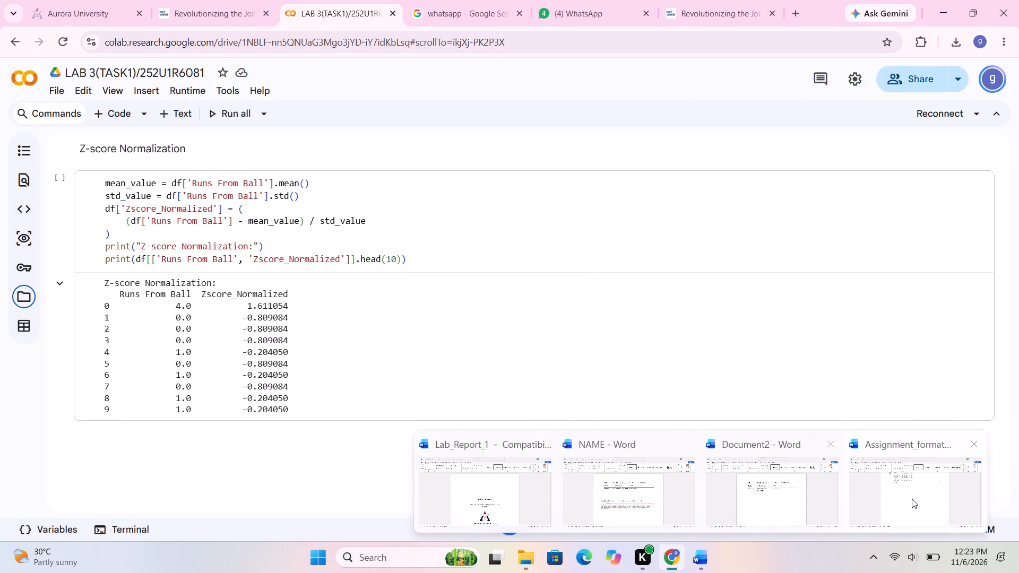
Switch to the Assignment_format (2) report in Word and paste the Z-score Normalization snip after the team_analysis screenshot.
{"action": "left_click", "coordinate": [912, 499]}
{"action": "key", "text": "ctrl+v"}
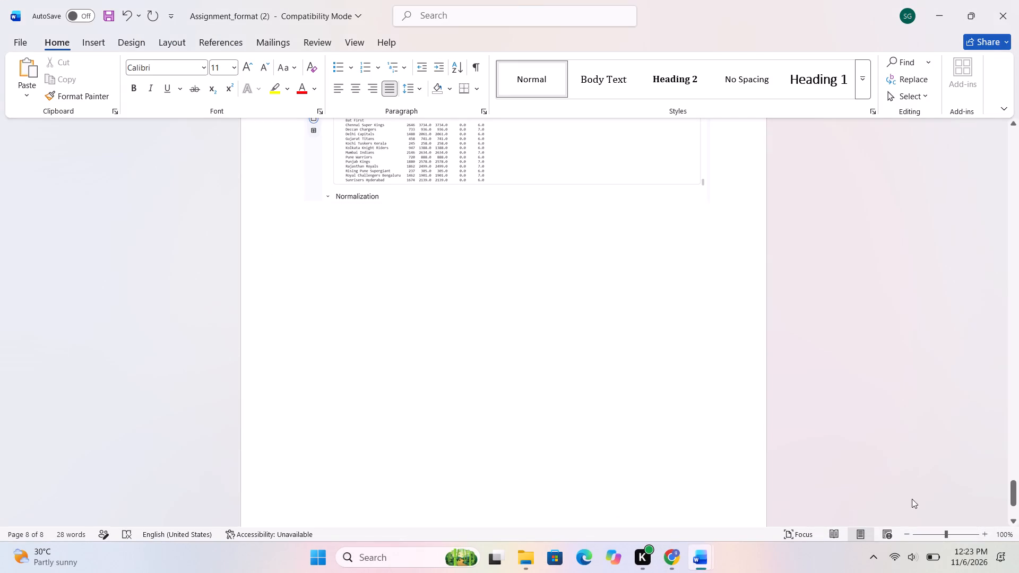
Go back to the report's first page and open the options for the first notebook screenshot below the student details table.
{"action": "scroll", "coordinate": [912, 499], "scroll_direction": "up", "scroll_amount": 19}
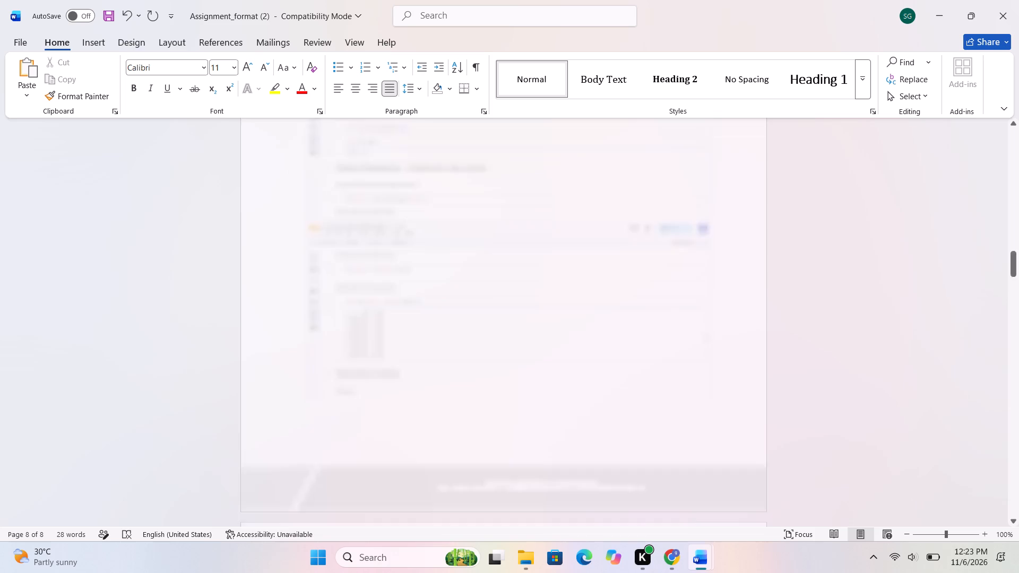
{"action": "scroll", "coordinate": [912, 499], "scroll_direction": "up", "scroll_amount": 8}
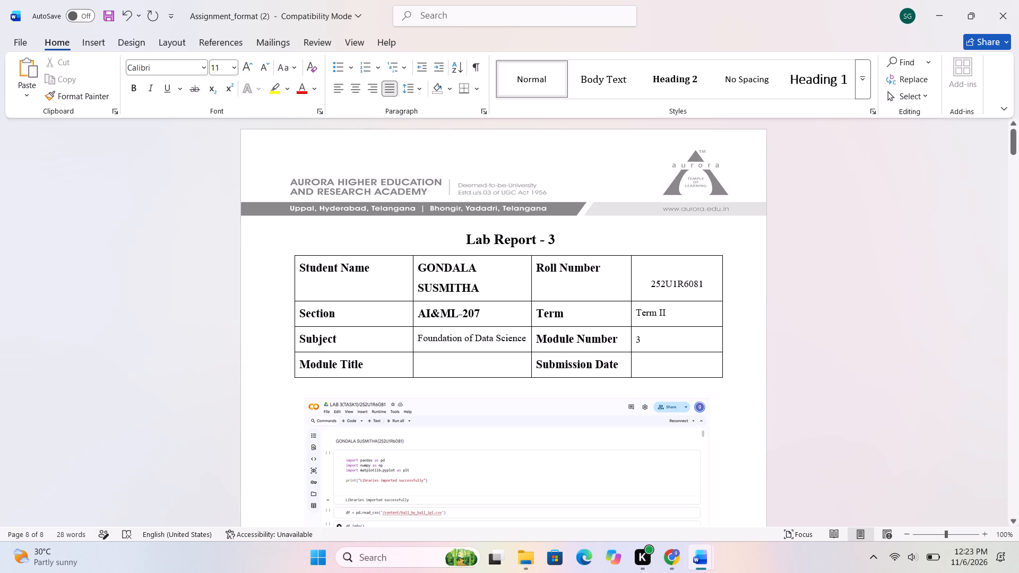
{"action": "scroll", "coordinate": [477, 389], "scroll_direction": "down", "scroll_amount": 1}
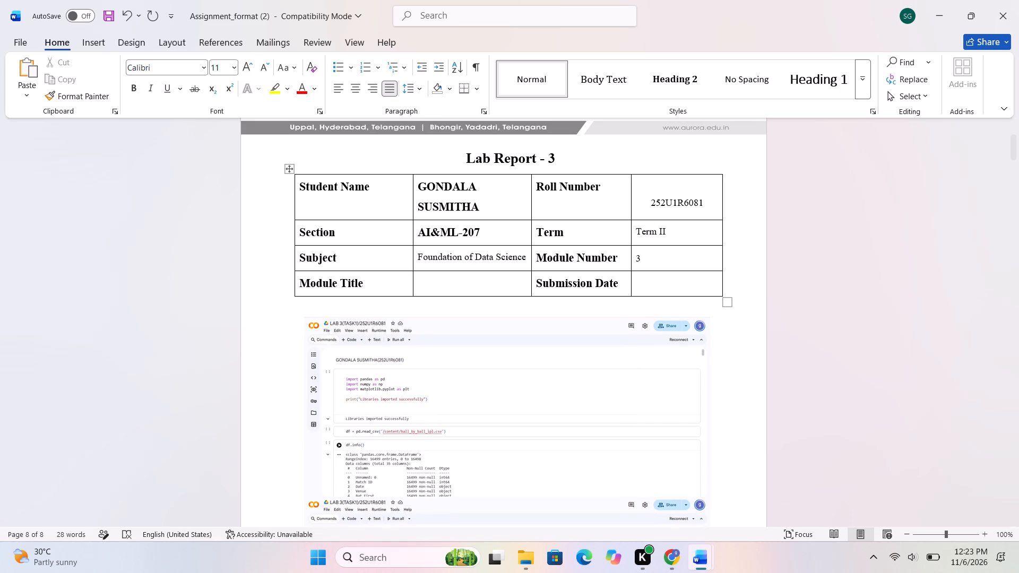
{"action": "right_click", "coordinate": [477, 389]}
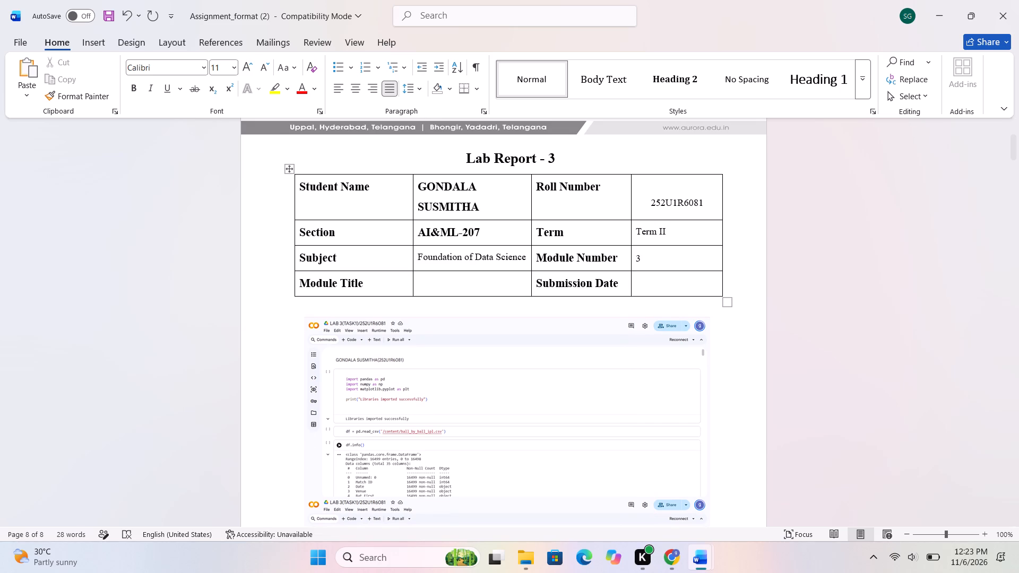